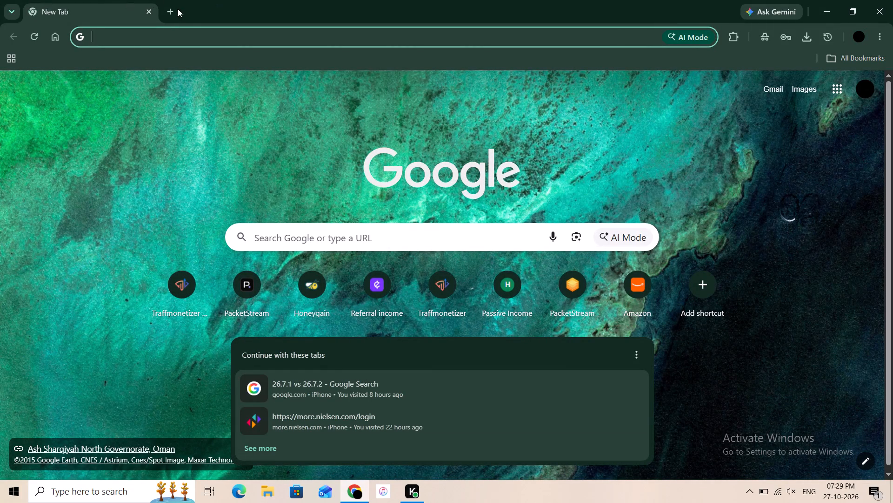
# Reopen the previously closed browser window with its presentation, PDF editor and report document tabs.
pyautogui.click(211, 39)
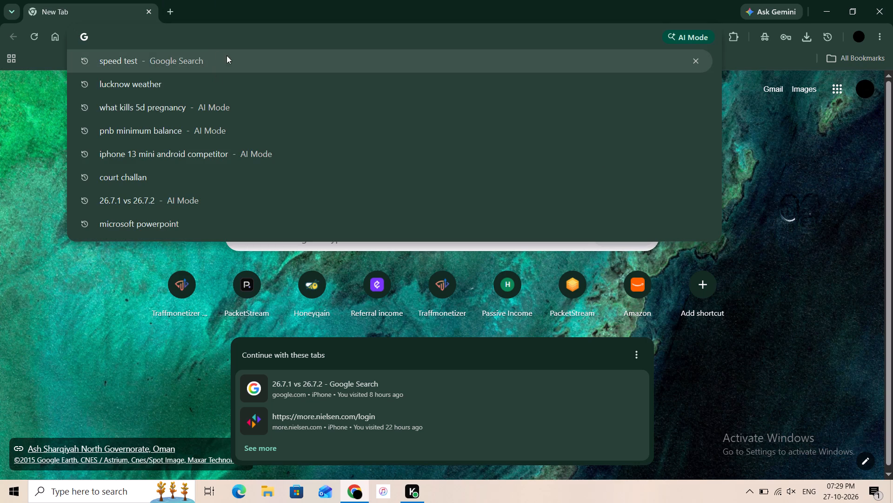
pyautogui.hotkey('ctrl', 'shift', 'h')
pyautogui.hotkey('ctrl', 'shift', 't')
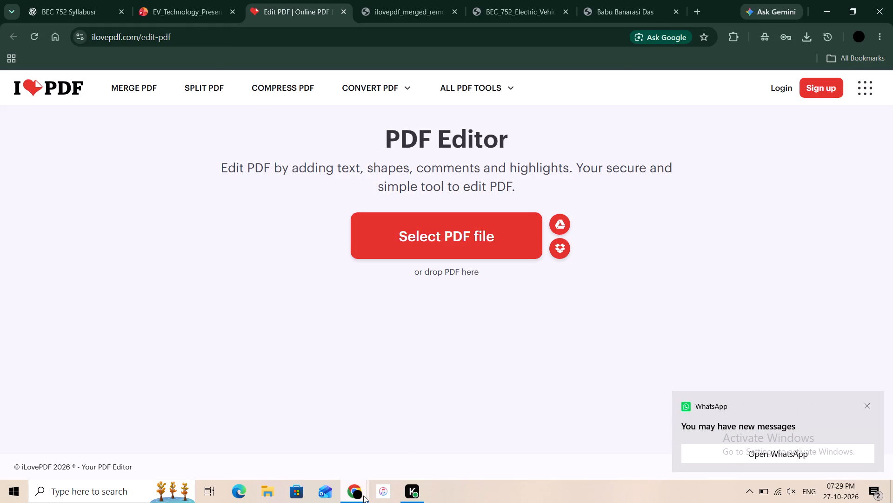
pyautogui.click(349, 406)
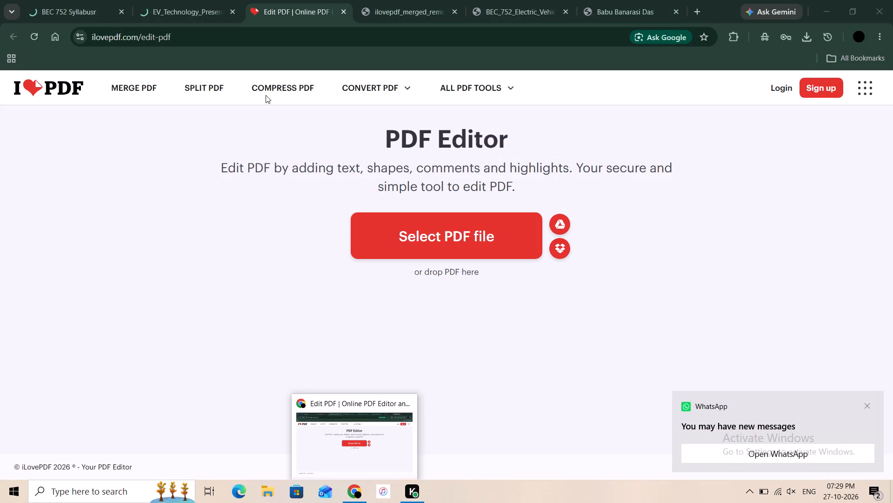
# Switch to the Babu Banarasi Das PDF and look through the Summer Training Project Report (BEC-752) submission guidelines.
pyautogui.click(211, 0)
pyautogui.click(609, 11)
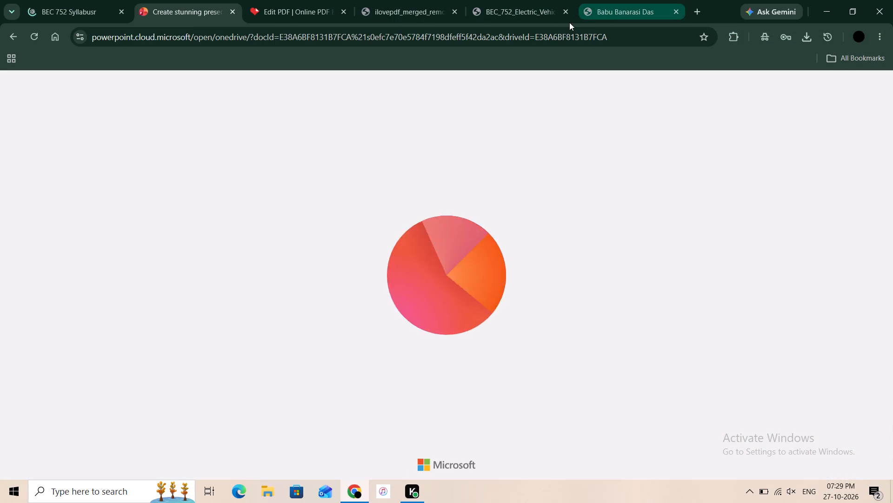
pyautogui.scroll(-3, 549, 331)
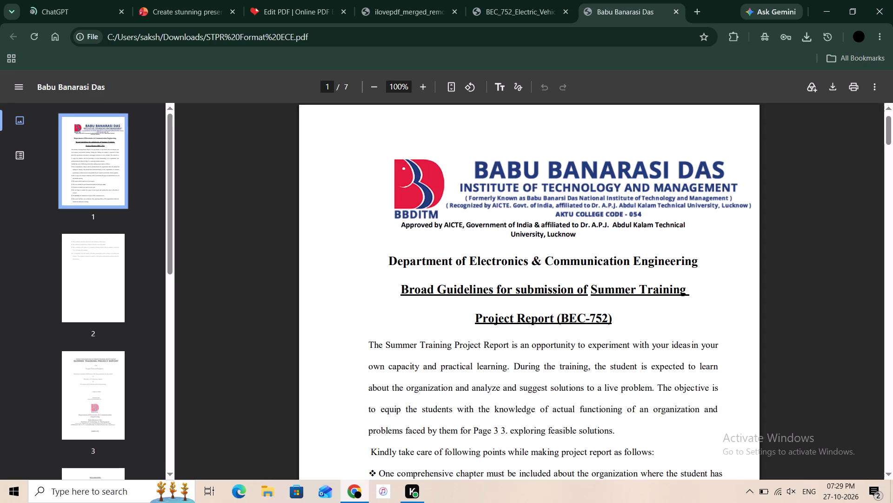
pyautogui.scroll(-17, 552, 332)
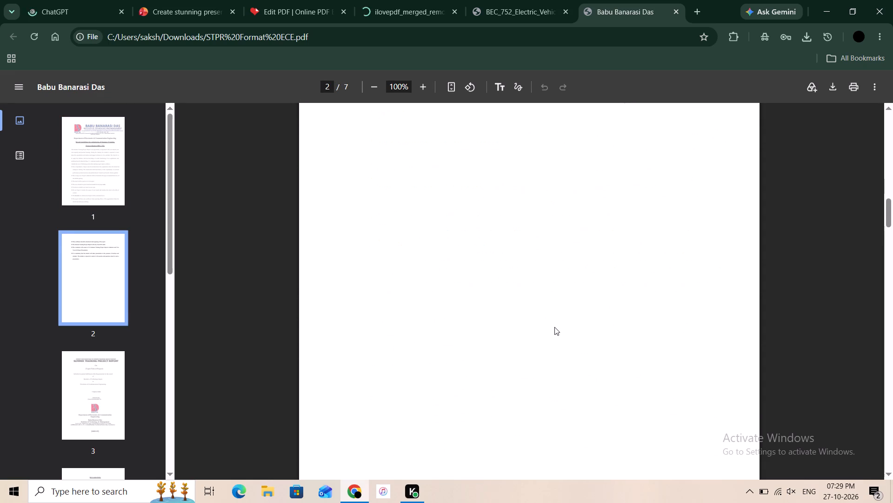
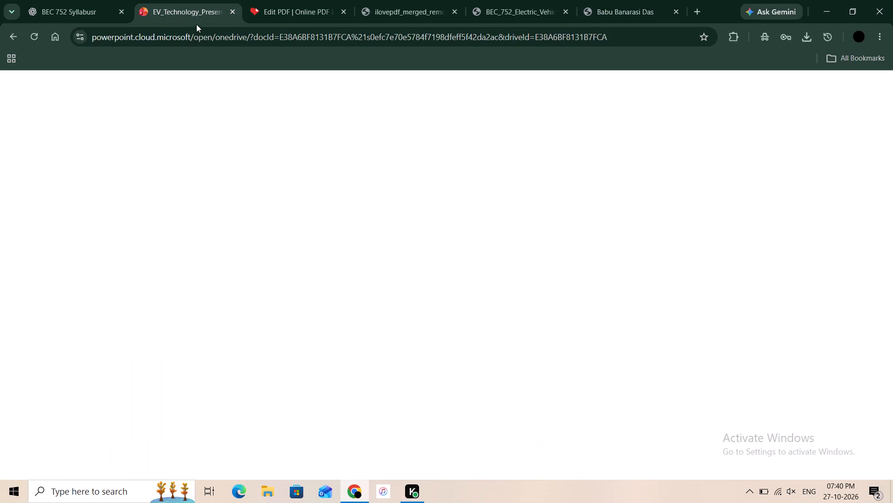
pyautogui.click(215, 40)
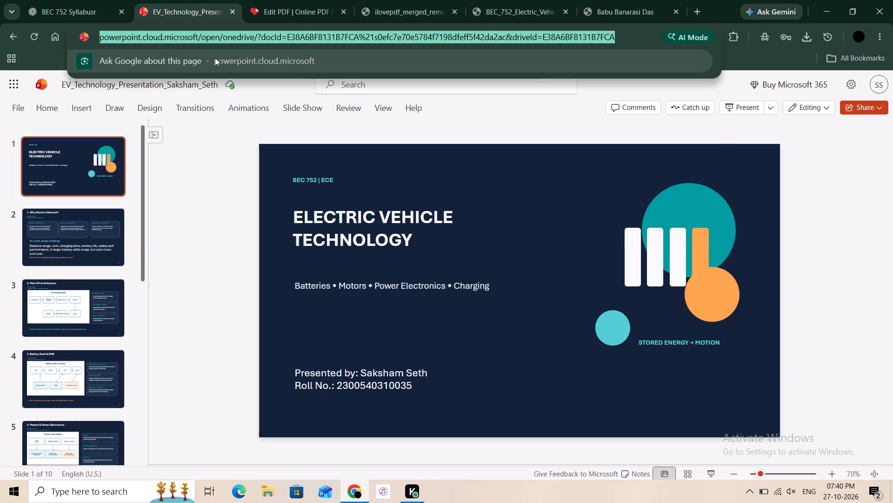
pyautogui.press('d')
pyautogui.press('o')
pyautogui.press('c')
pyautogui.write('x')
pyautogui.press('space')
pyautogui.press('t')
pyautogui.write('o pd')
pyautogui.press('f')
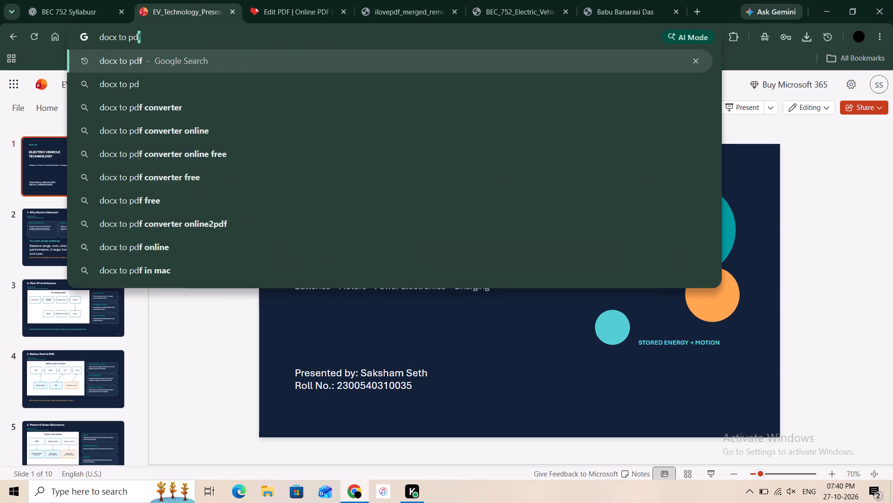
pyautogui.press('Return')
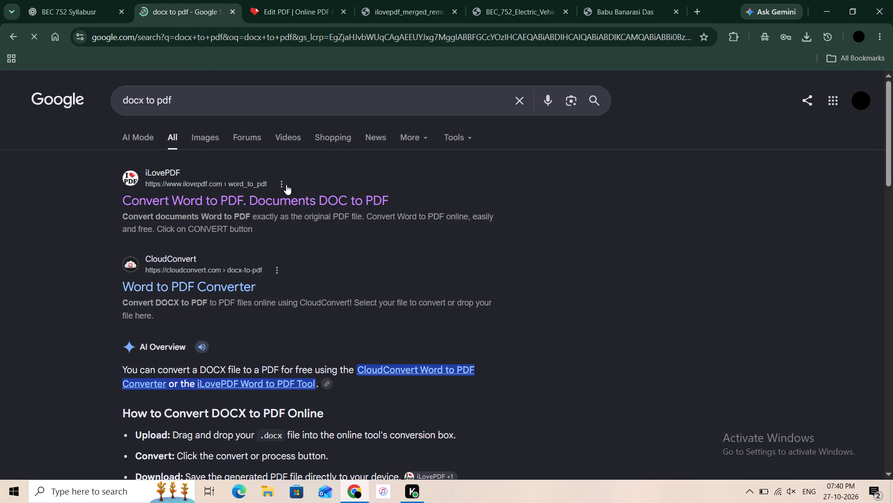
pyautogui.click(290, 209)
pyautogui.click(293, 206)
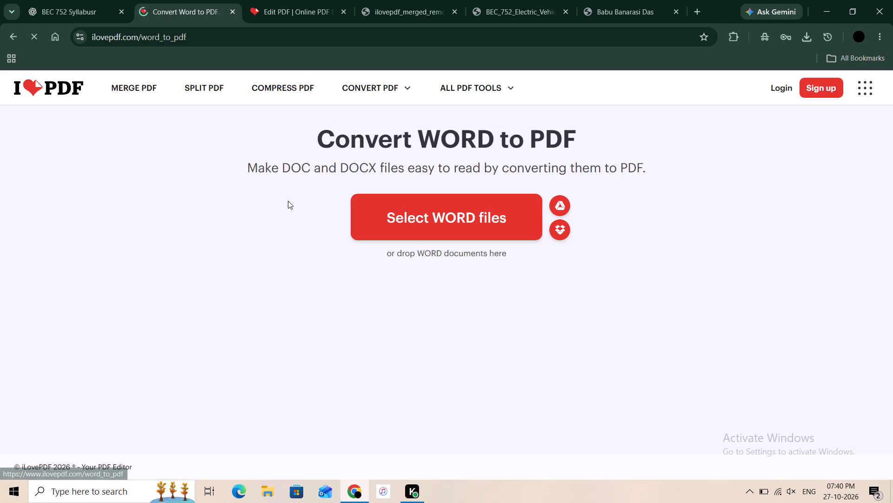
# Upload the Python_Developer_Internship_Report_60_Pages.docx file from Downloads and convert it to PDF.
pyautogui.click(426, 236)
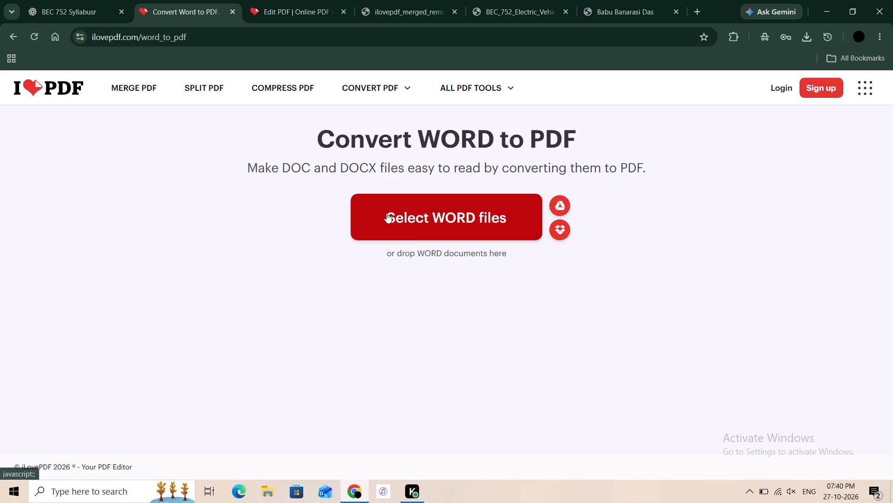
pyautogui.click(473, 222)
pyautogui.click(197, 94)
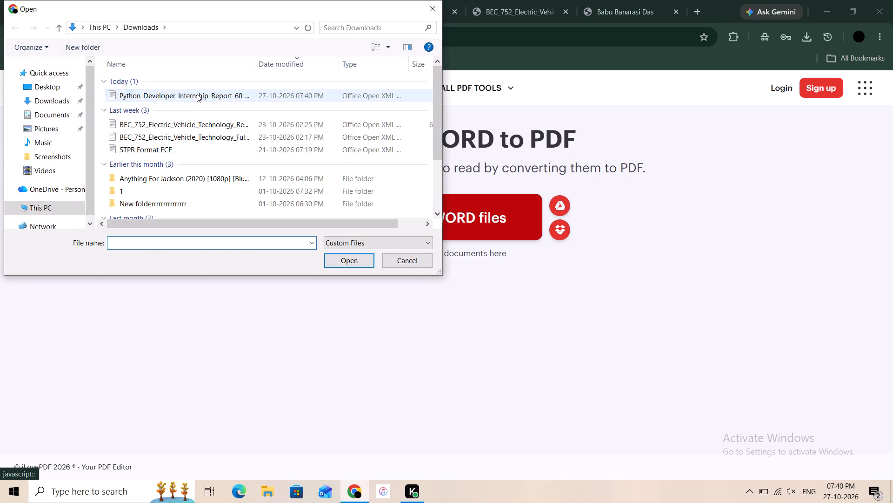
pyautogui.click(345, 256)
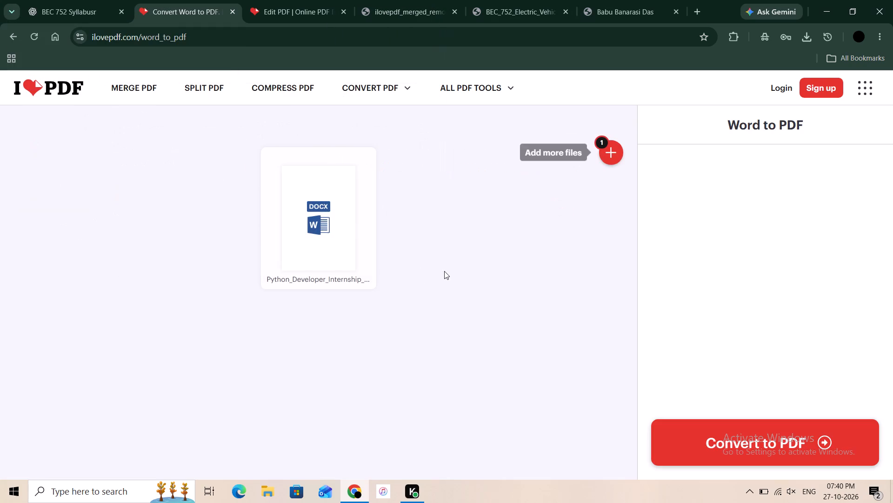
pyautogui.click(745, 454)
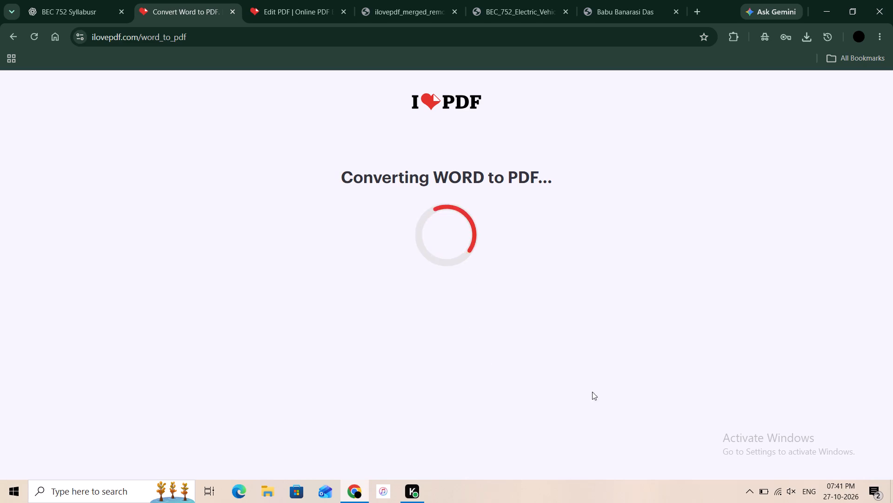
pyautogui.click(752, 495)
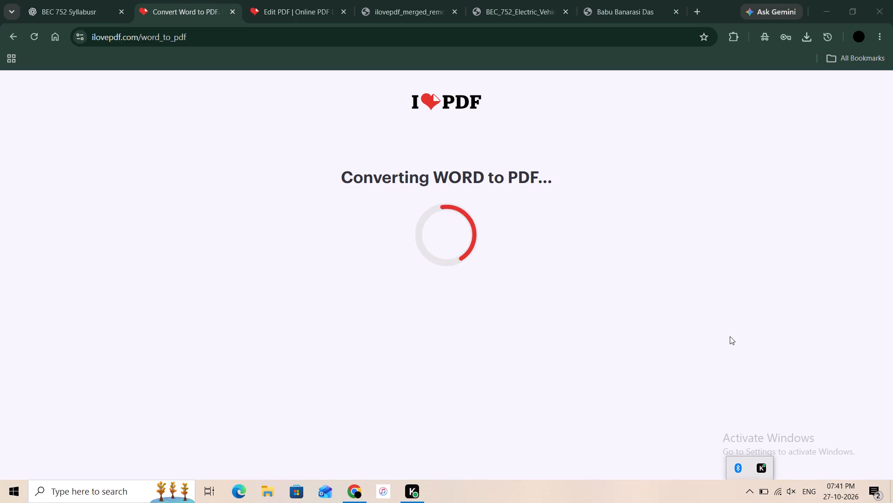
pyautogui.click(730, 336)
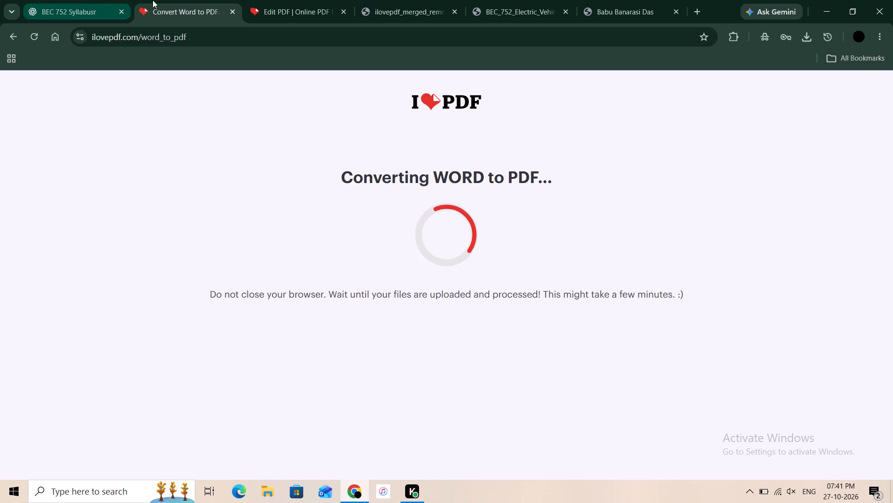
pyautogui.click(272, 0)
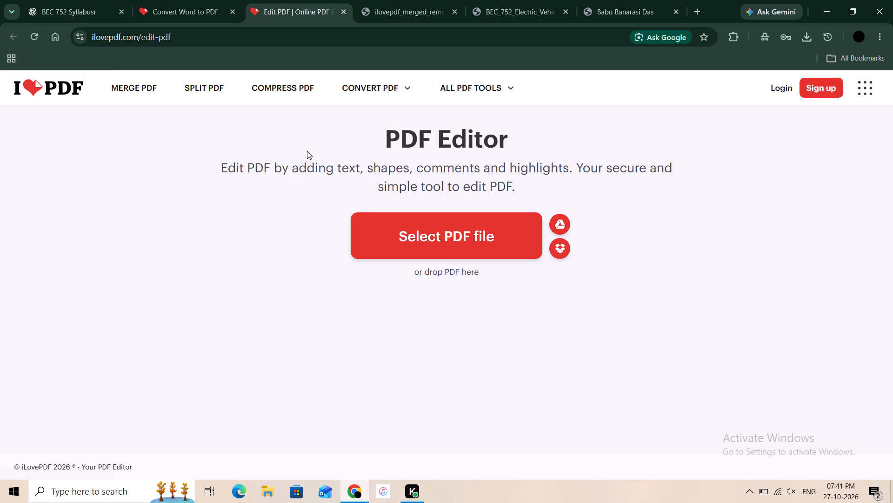
# Check the Word to PDF conversion and review the cover, declaration and following front pages of ilovepdf_merged_removed.pdf.
pyautogui.click(213, 0)
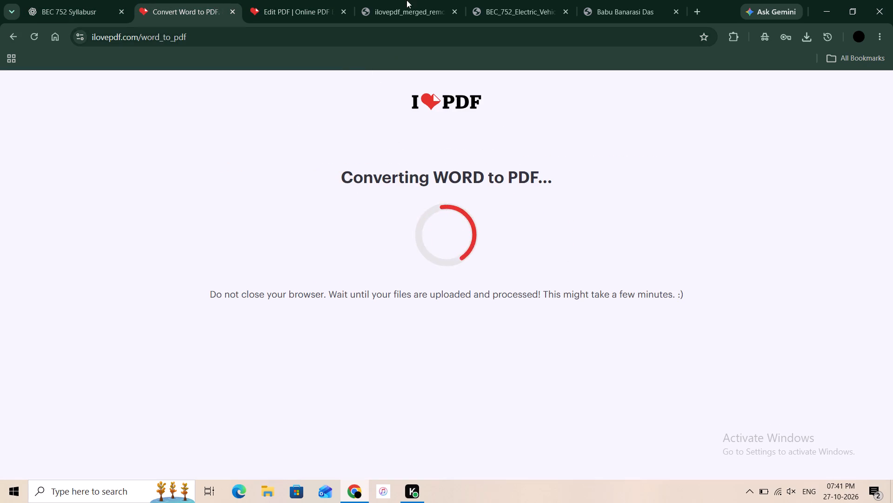
pyautogui.click(415, 0)
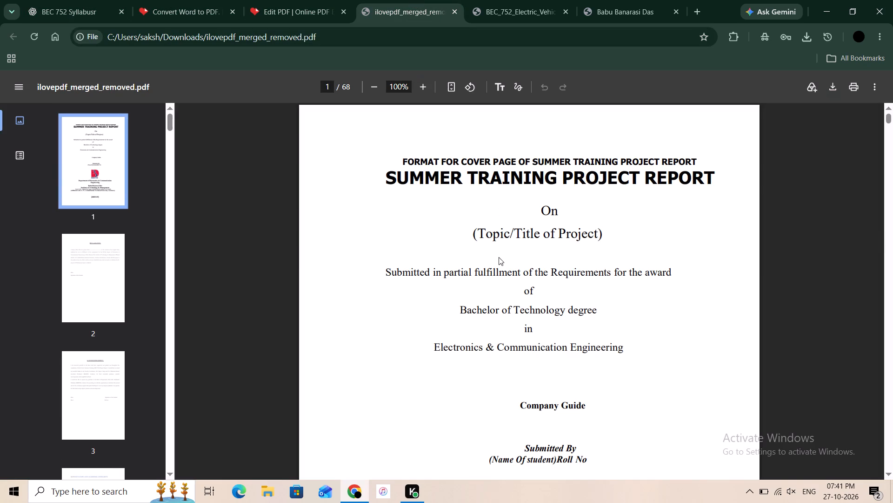
pyautogui.scroll(-2, 492, 259)
pyautogui.click(192, 0)
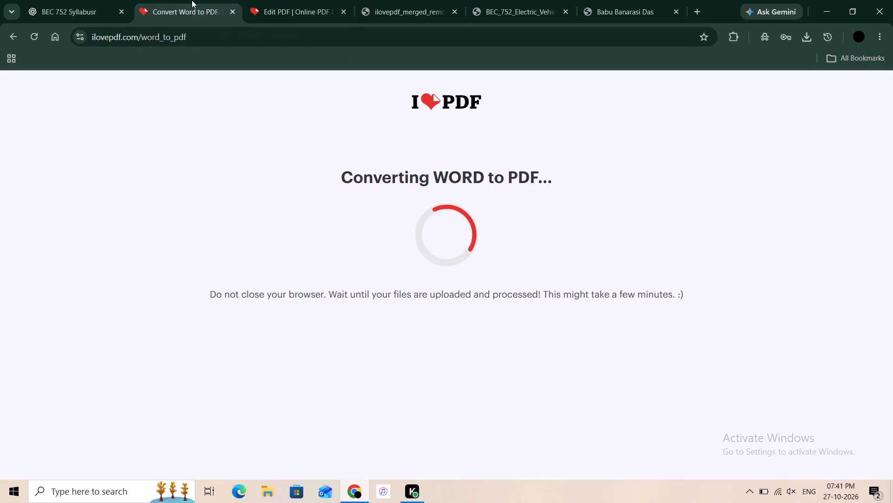
pyautogui.click(403, 18)
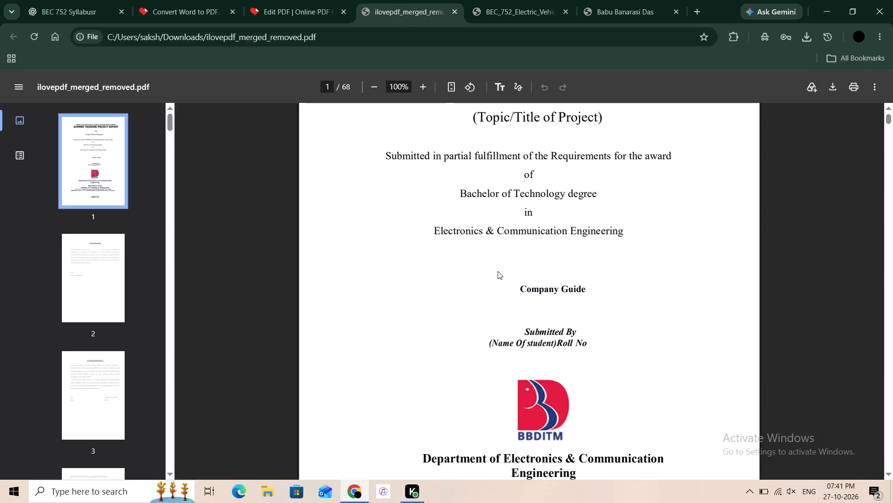
pyautogui.scroll(-10, 499, 282)
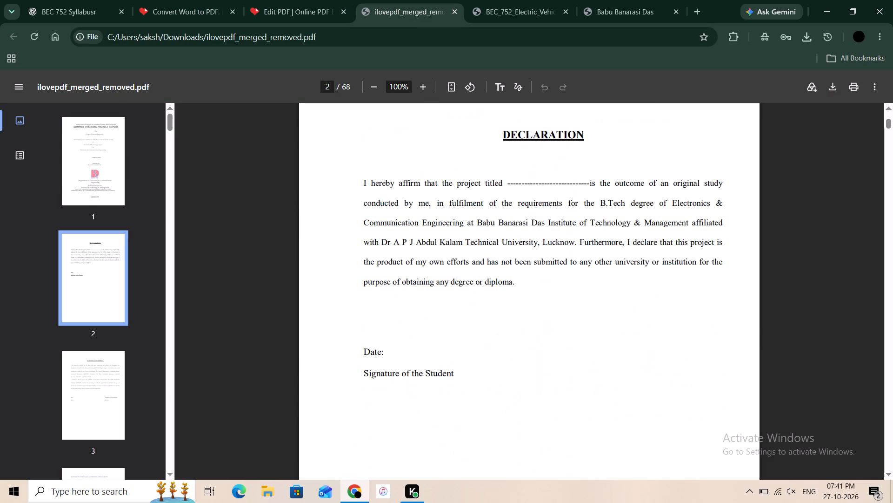
pyautogui.scroll(-4, 501, 275)
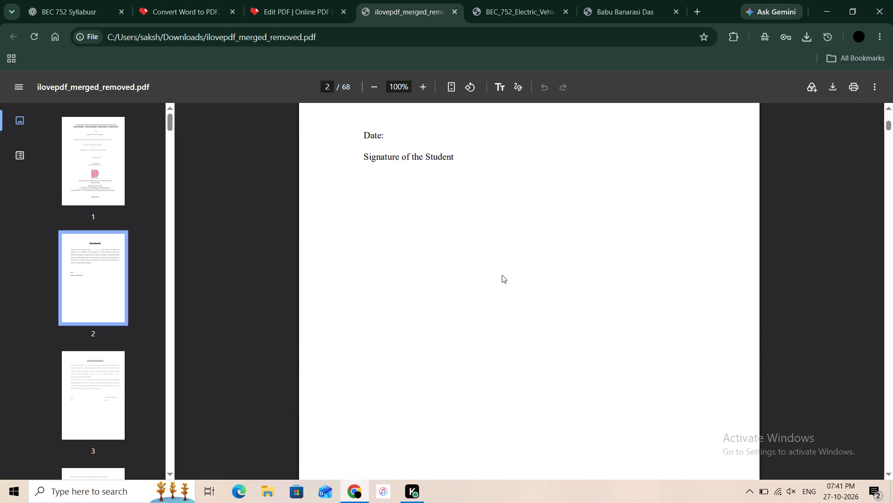
pyautogui.scroll(-13, 502, 274)
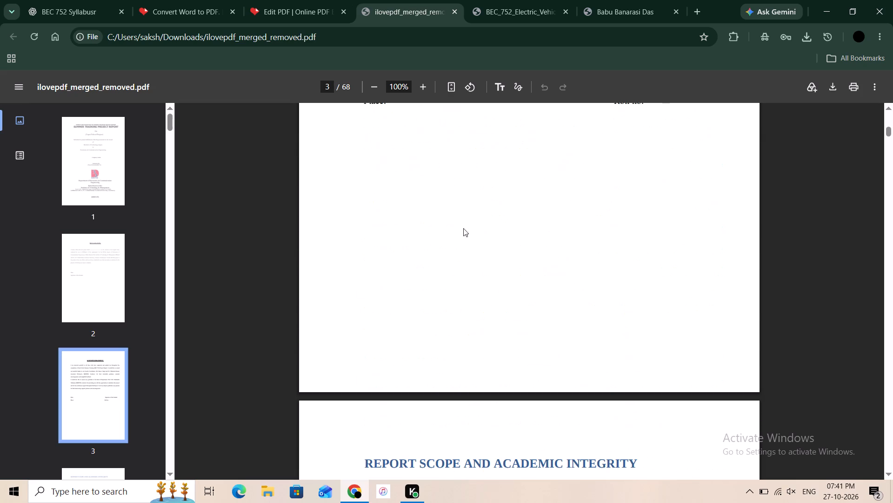
# Look over the Electric Vehicle Technology report's cover and the cover and declaration pages in the STPR Format ECE PDF.
pyautogui.click(199, 0)
pyautogui.click(301, 8)
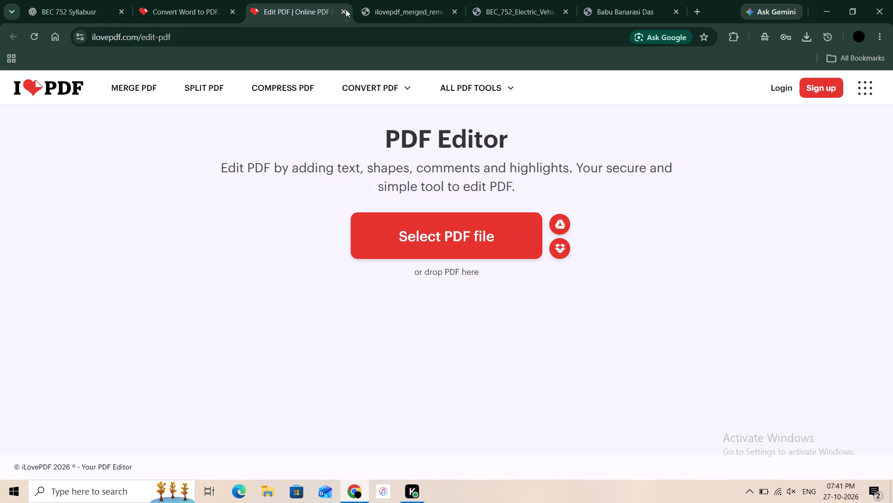
pyautogui.click(396, 0)
pyautogui.click(496, 1)
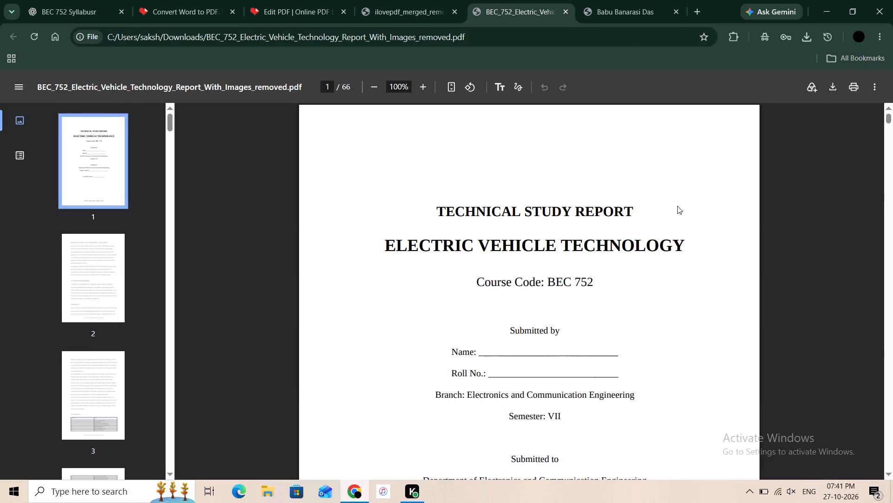
pyautogui.scroll(-4, 675, 204)
pyautogui.moveTo(612, 0); pyautogui.dragTo(612, 7)
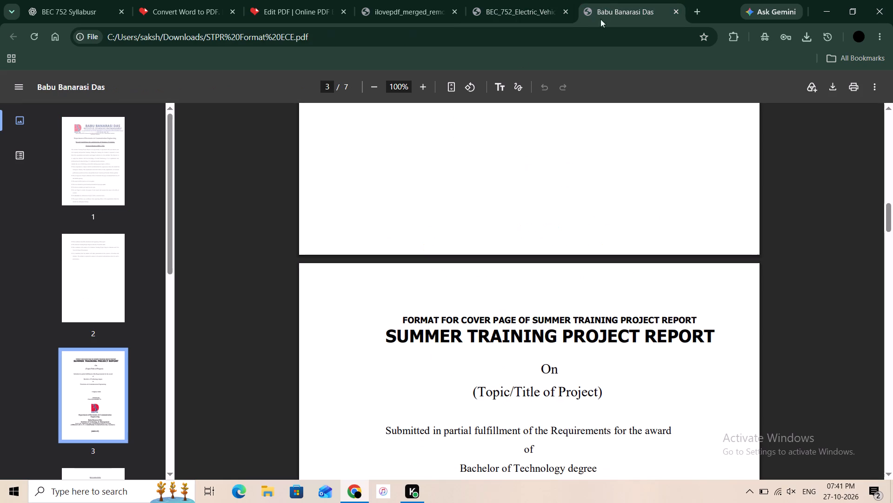
pyautogui.scroll(-14, 473, 296)
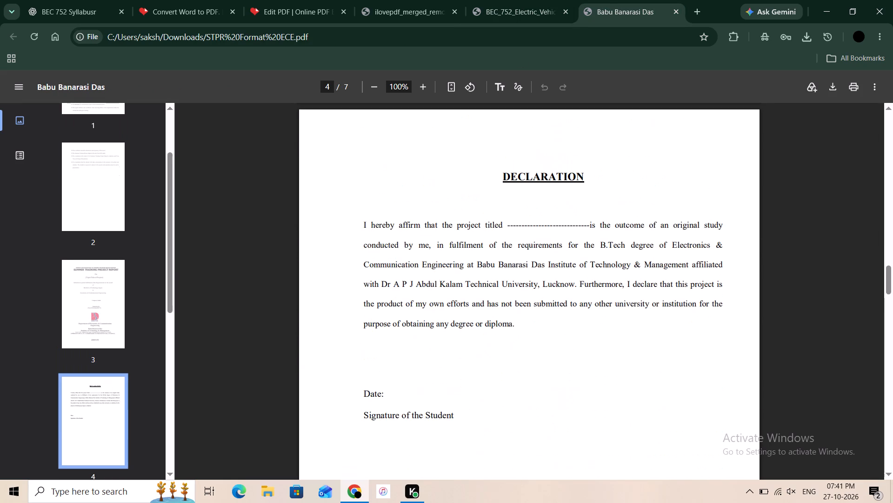
pyautogui.click(503, 0)
pyautogui.click(662, 0)
pyautogui.click(318, 0)
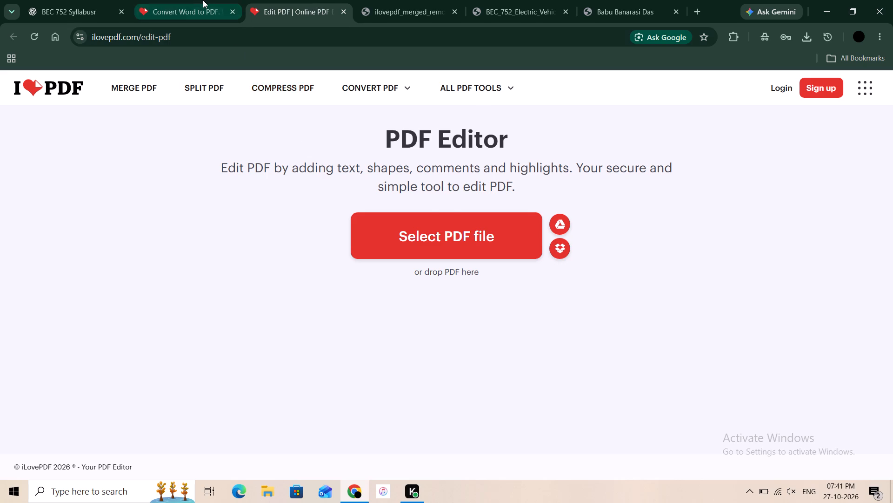
# Merge the converted Python Developer Internship report PDF with STPR Format ECE.pdf from Downloads, placing the format file second.
pyautogui.click(203, 0)
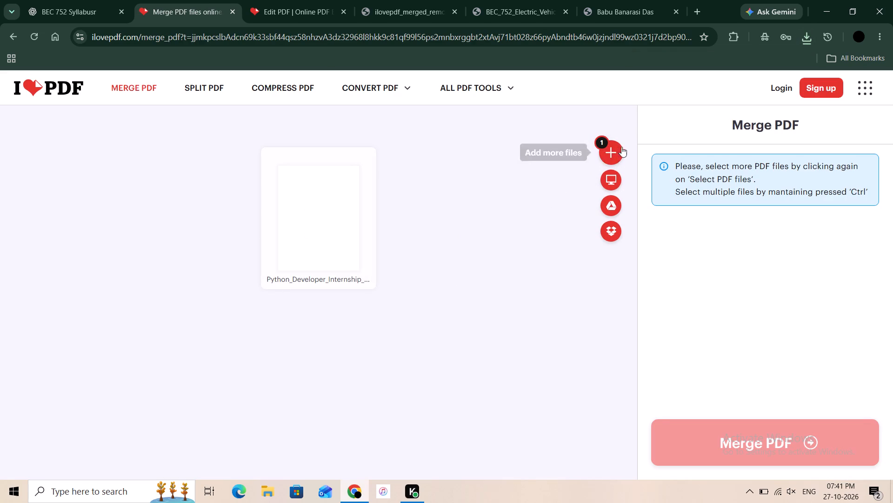
pyautogui.click(609, 150)
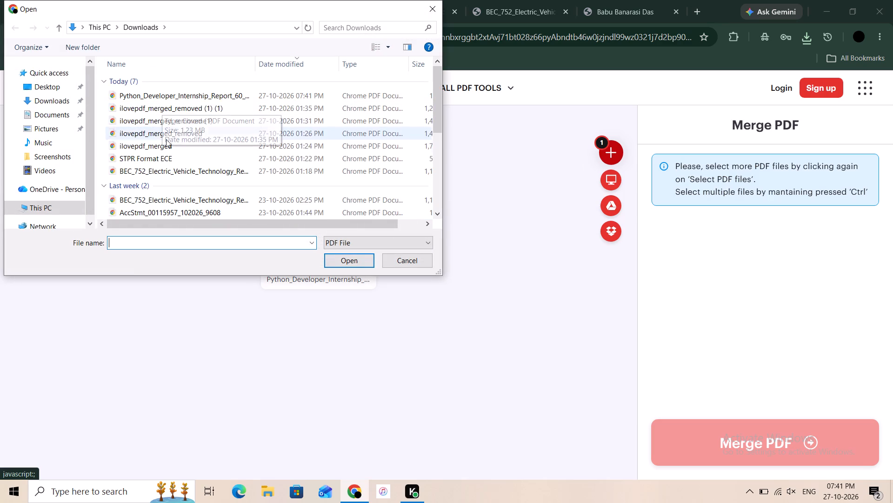
pyautogui.click(160, 159)
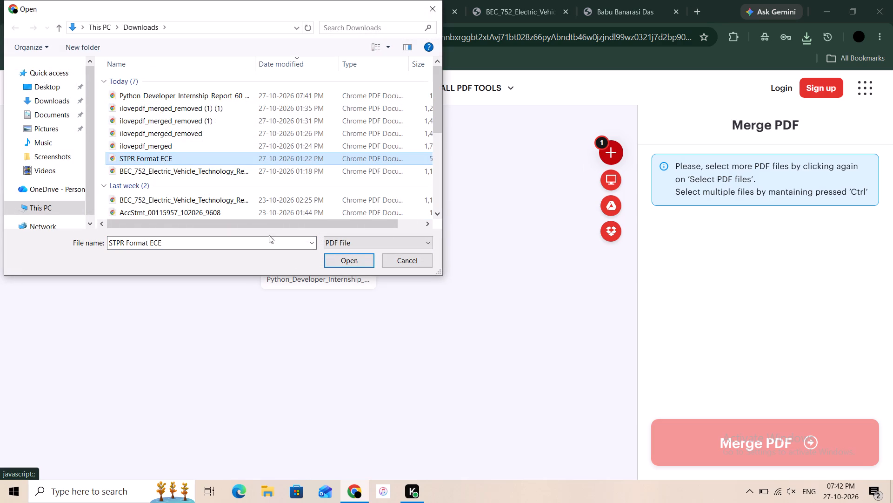
pyautogui.click(357, 260)
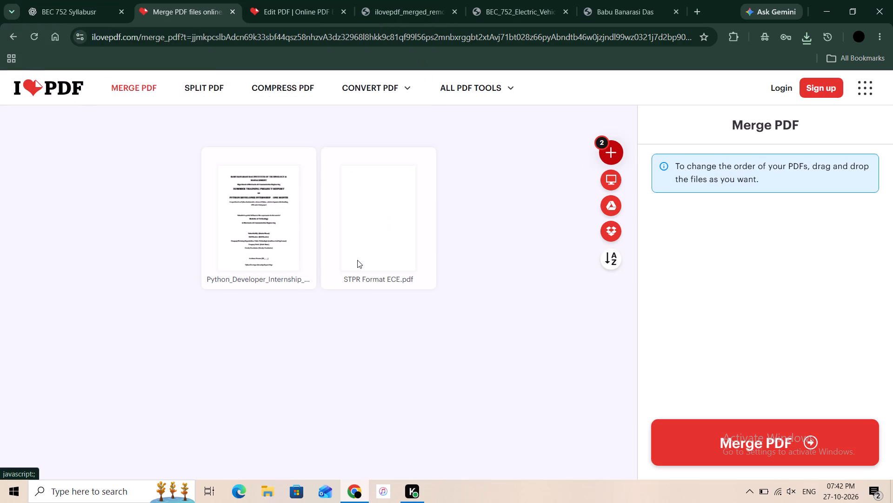
pyautogui.click(706, 435)
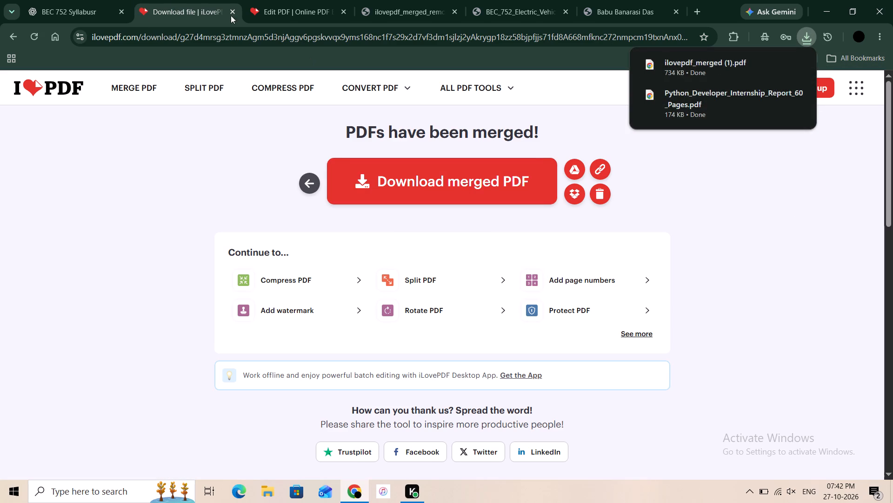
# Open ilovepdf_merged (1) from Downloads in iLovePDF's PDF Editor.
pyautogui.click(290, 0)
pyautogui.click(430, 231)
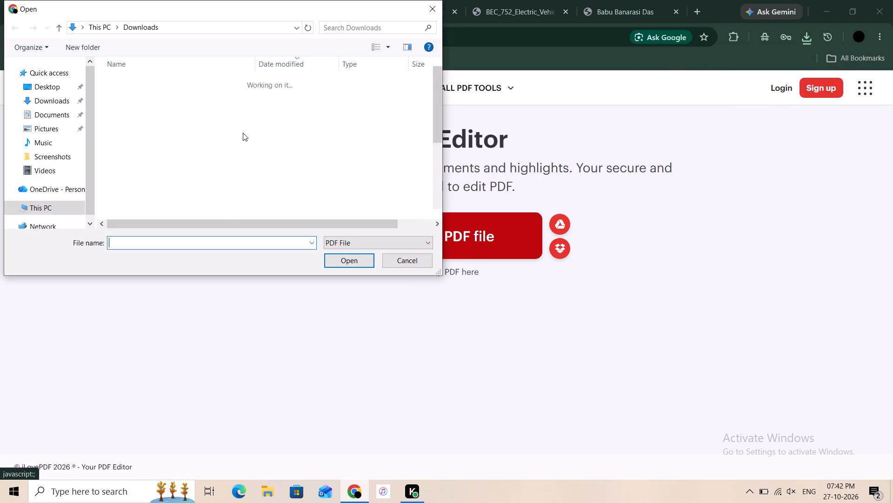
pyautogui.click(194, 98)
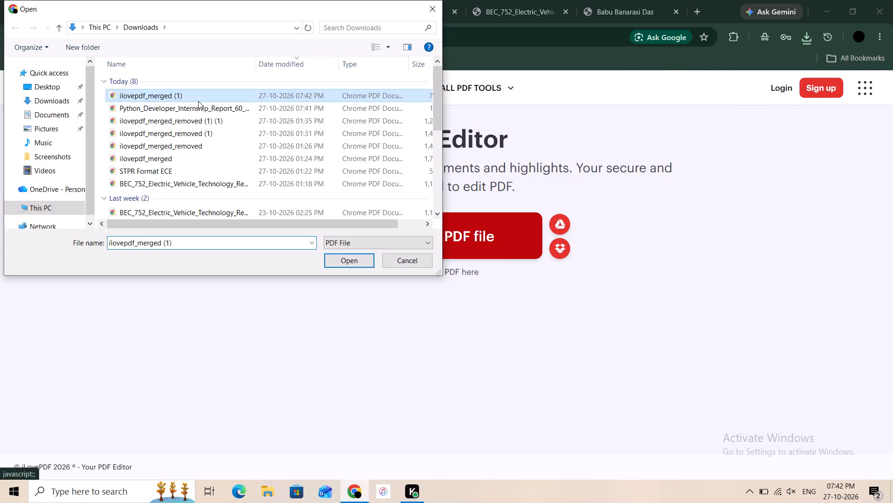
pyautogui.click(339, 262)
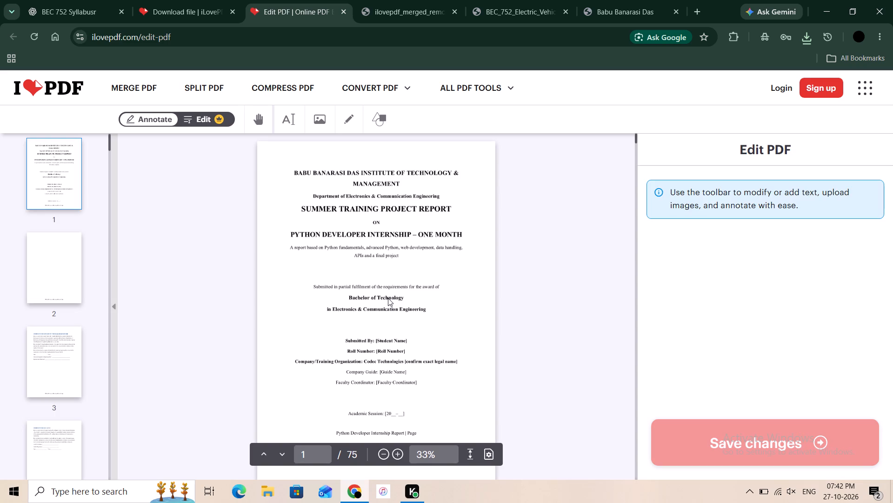
# Examine the merged PDF's pages in the editor, from the report's opening pages to the appended STPR format pages.
pyautogui.click(72, 278)
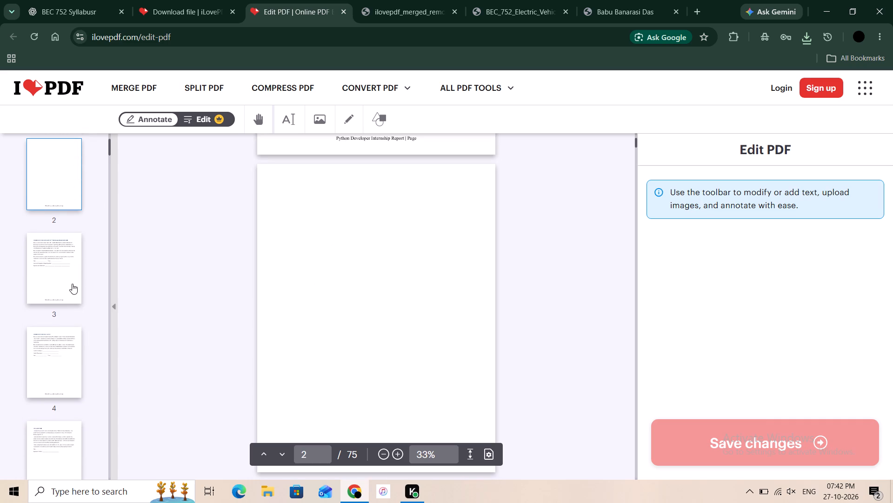
pyautogui.click(72, 284)
pyautogui.click(74, 345)
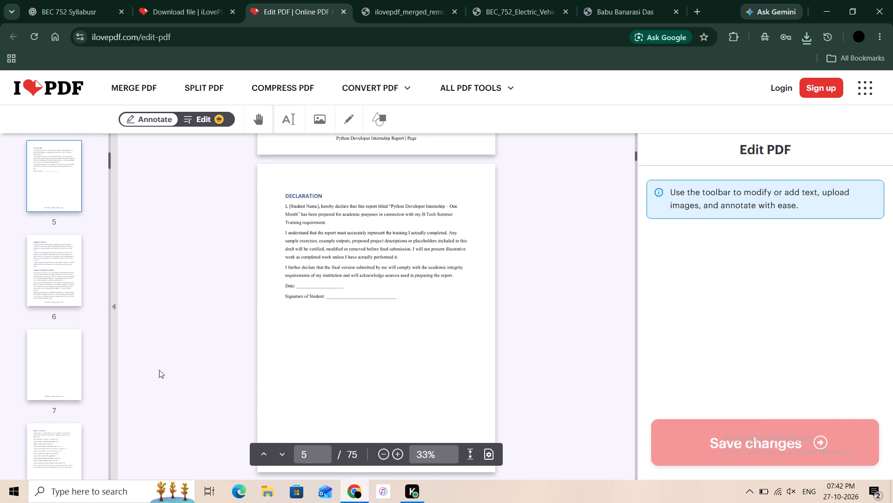
pyautogui.scroll(-20, 74, 339)
pyautogui.scroll(-6, 74, 339)
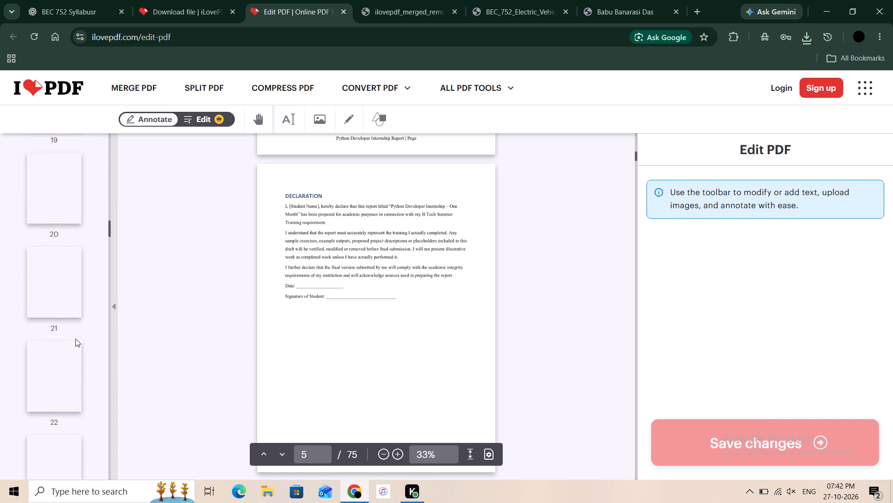
pyautogui.scroll(-20, 75, 339)
pyautogui.scroll(-20, 75, 339)
pyautogui.scroll(-1, 75, 339)
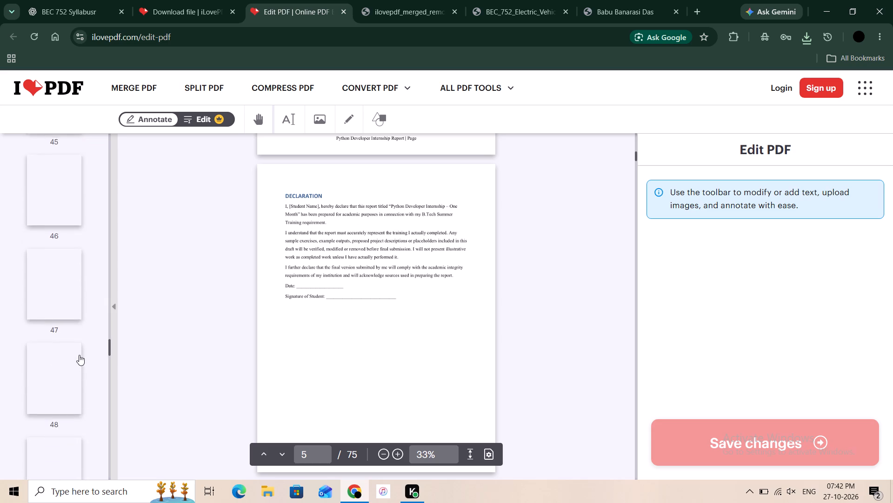
pyautogui.scroll(-18, 79, 355)
pyautogui.scroll(-19, 77, 353)
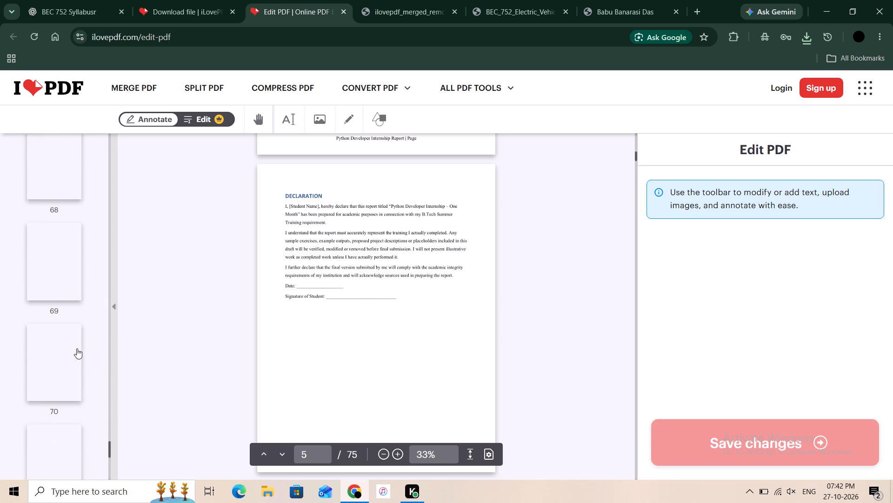
pyautogui.scroll(-17, 77, 348)
pyautogui.scroll(6, 73, 362)
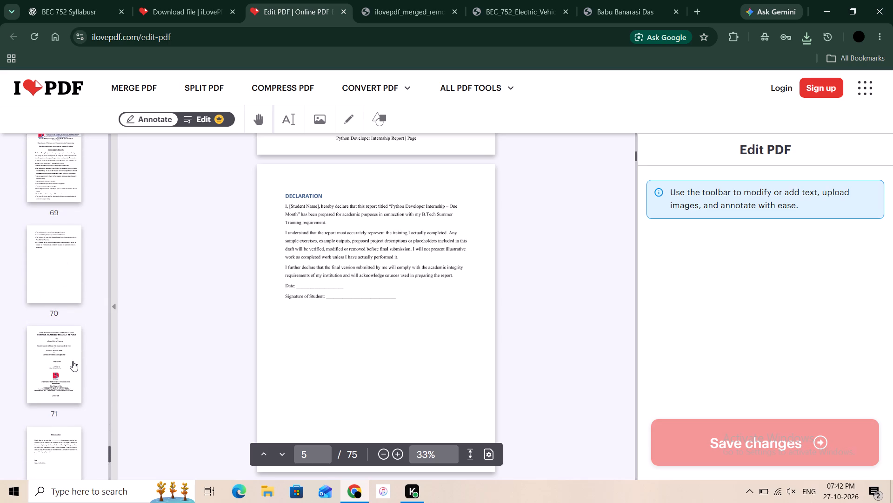
pyautogui.scroll(2, 69, 358)
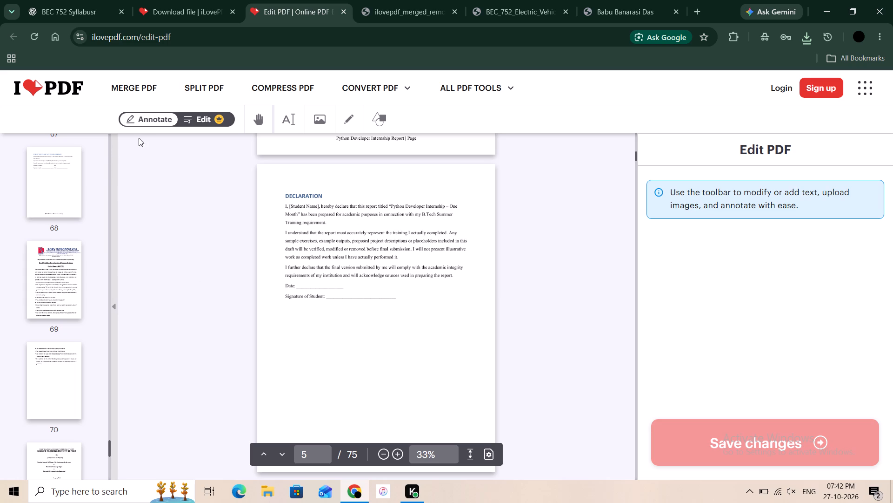
pyautogui.click(162, 120)
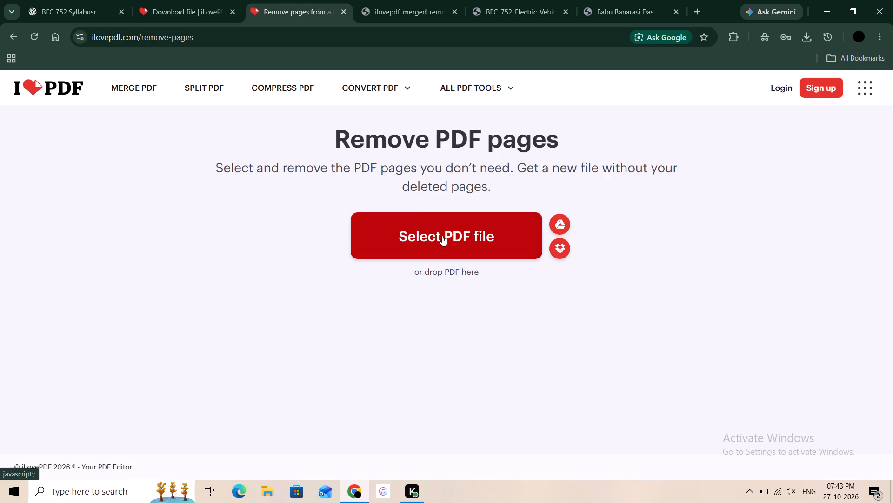
# Load ilovepdf_merged (1) from Downloads into iLovePDF's Remove PDF pages tool.
pyautogui.click(196, 0)
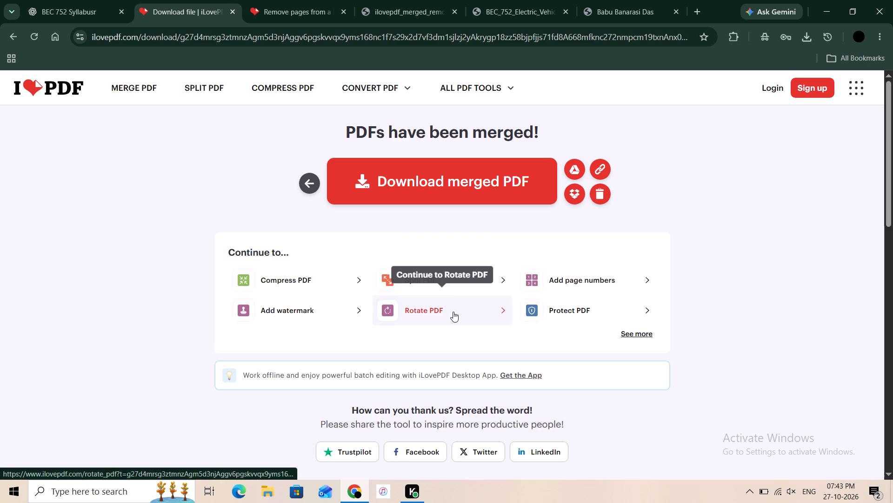
pyautogui.click(266, 0)
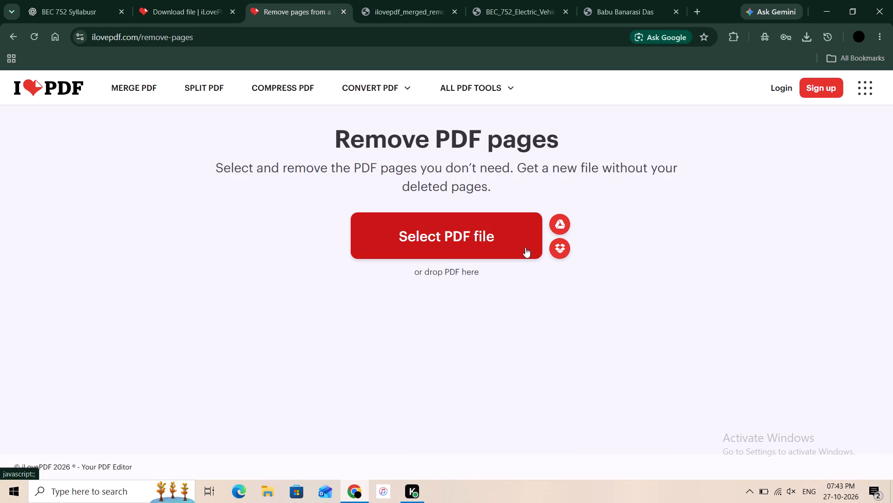
pyautogui.click(525, 247)
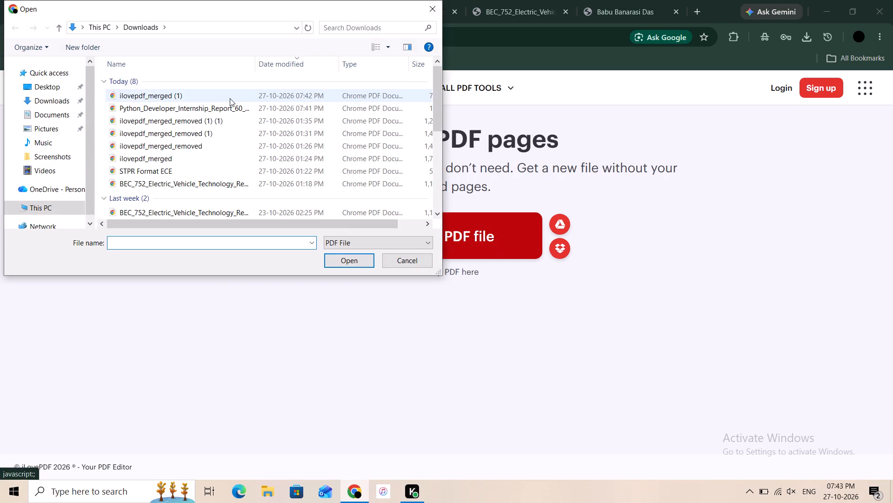
pyautogui.click(230, 98)
pyautogui.click(358, 260)
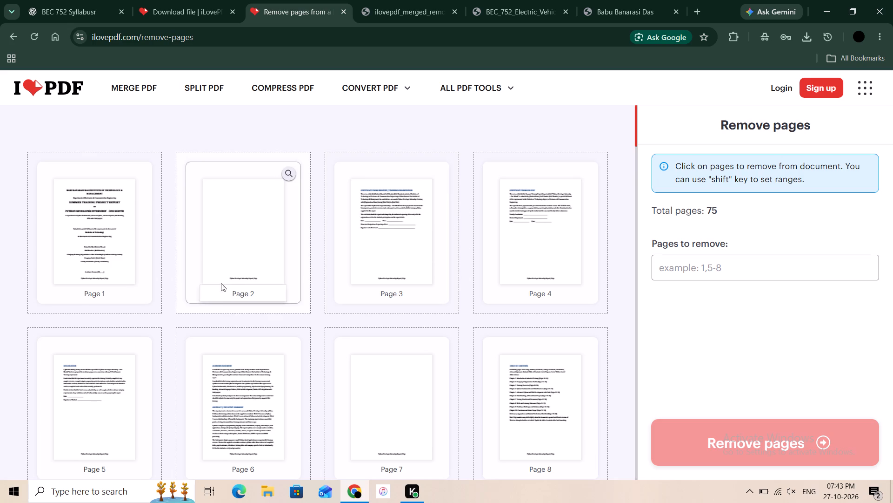
# Mark pages 1 and 2, the report's cover and the blank page, for removal.
pyautogui.click(252, 256)
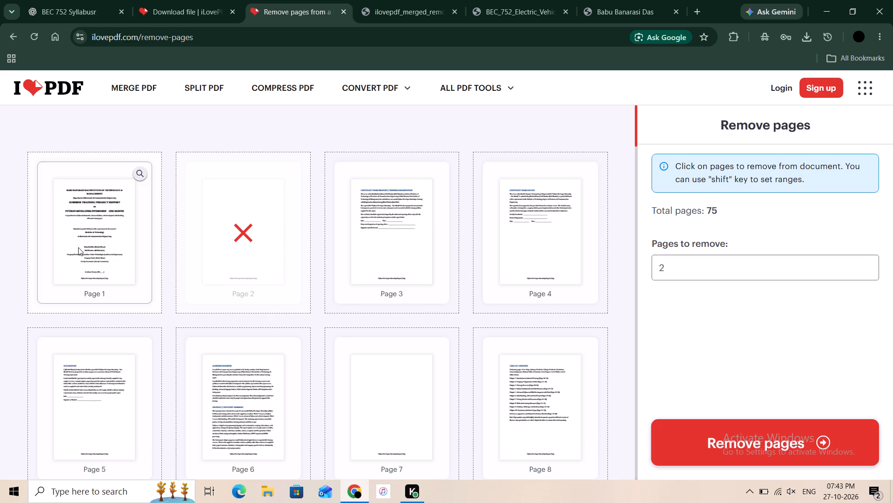
pyautogui.click(92, 247)
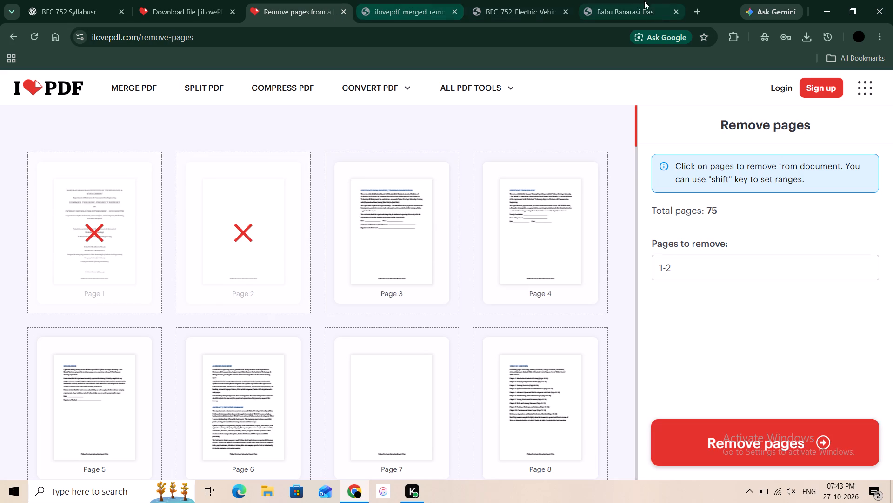
# Open the downloaded ilovepdf_merged (1).pdf and examine its opening pages, from the cover to the acknowledgement and abstract.
pyautogui.click(807, 34)
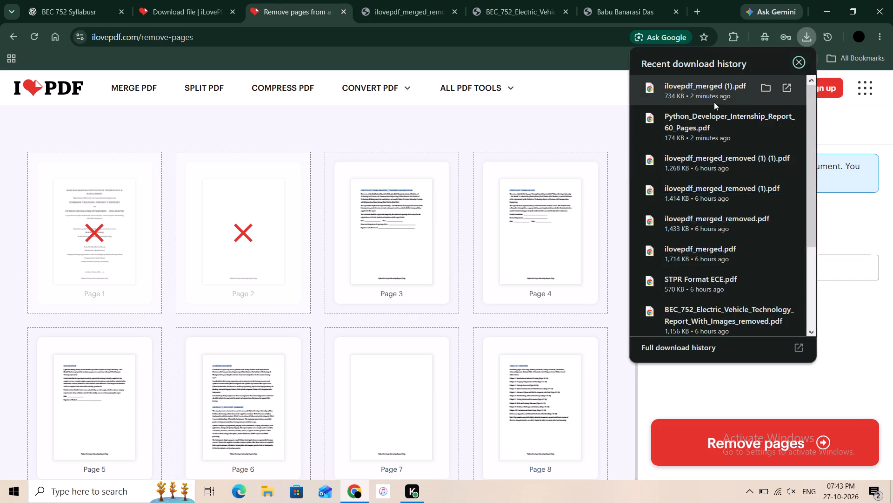
pyautogui.click(714, 102)
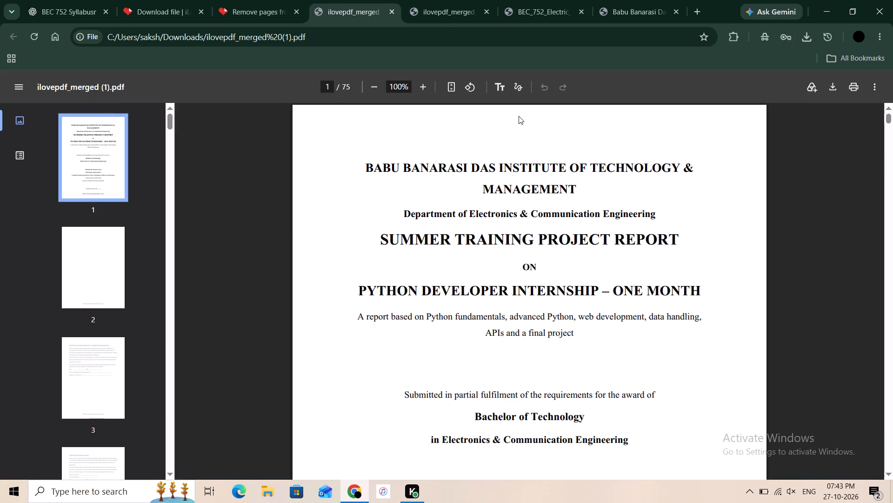
pyautogui.scroll(-17, 609, 271)
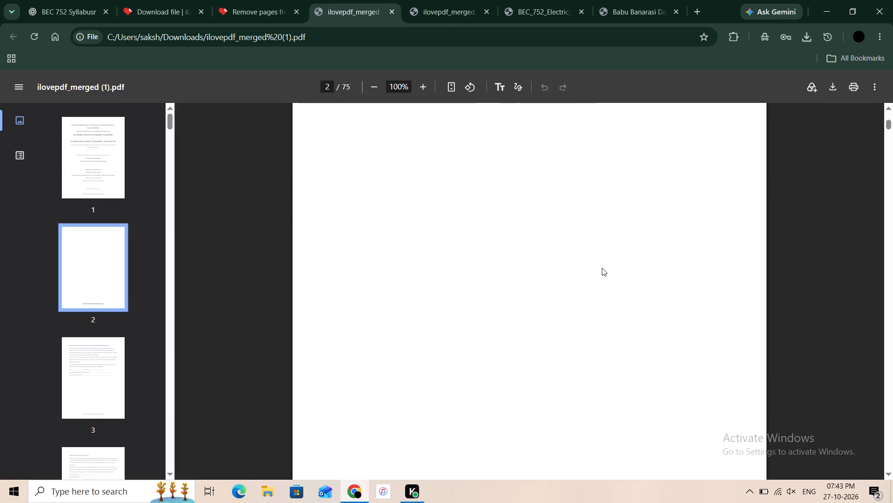
pyautogui.scroll(-9, 602, 268)
pyautogui.scroll(5, 597, 267)
pyautogui.scroll(-4, 594, 265)
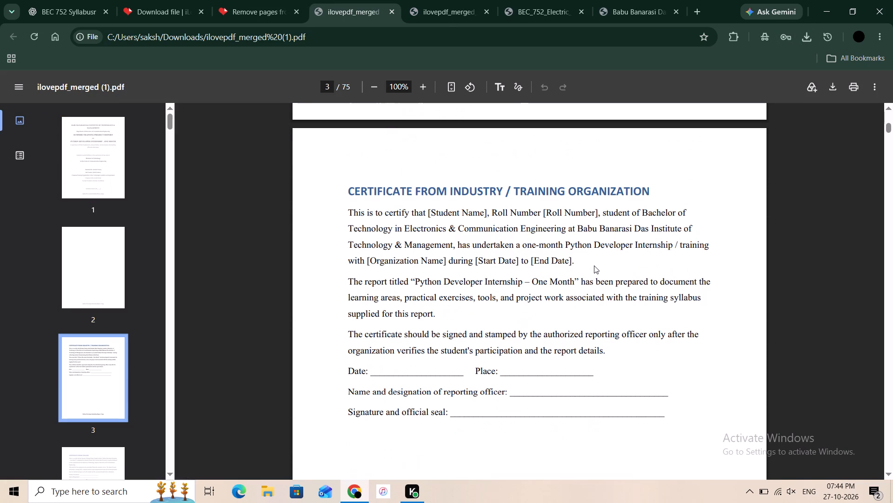
pyautogui.scroll(-14, 592, 265)
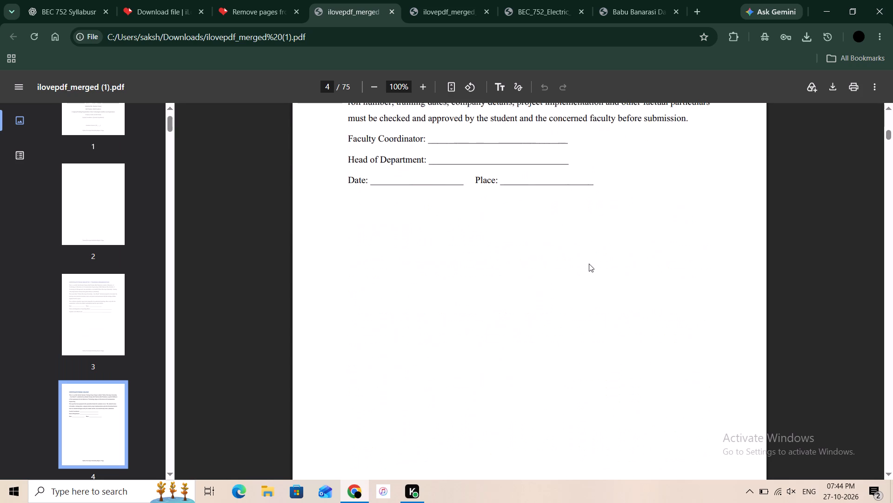
pyautogui.scroll(-13, 589, 264)
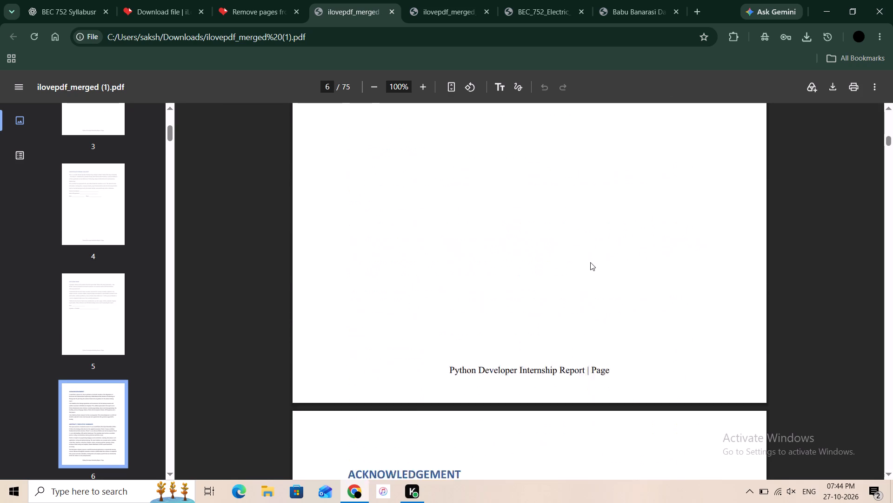
pyautogui.scroll(-6, 590, 262)
pyautogui.scroll(3, 590, 262)
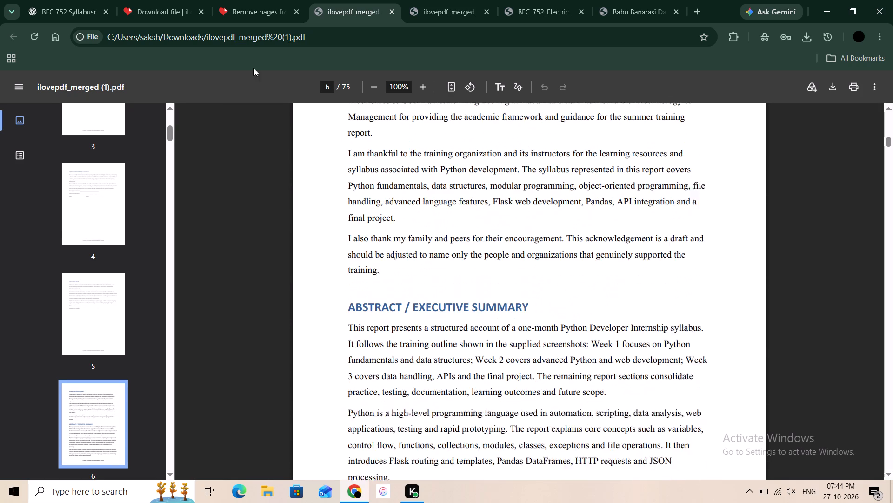
# Back in the Remove pages tool, also mark pages 3 to 7 for removal.
pyautogui.click(124, 0)
pyautogui.click(253, 0)
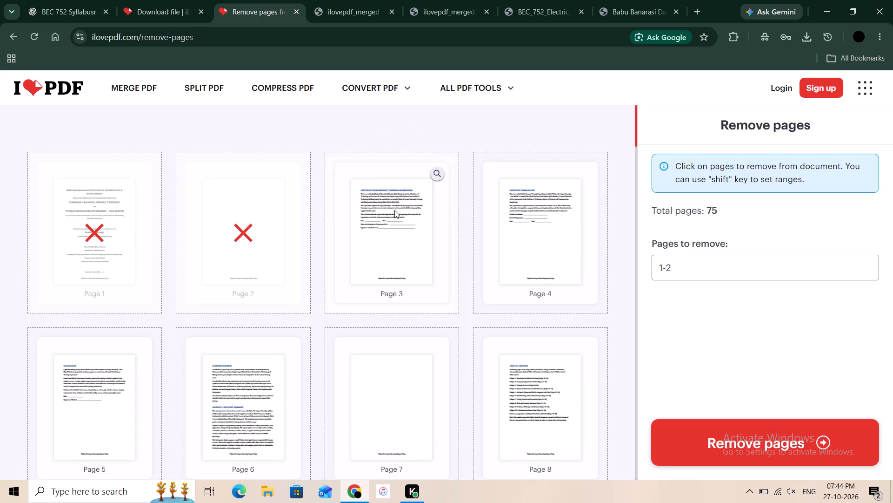
pyautogui.click(392, 254)
pyautogui.click(540, 262)
pyautogui.click(115, 402)
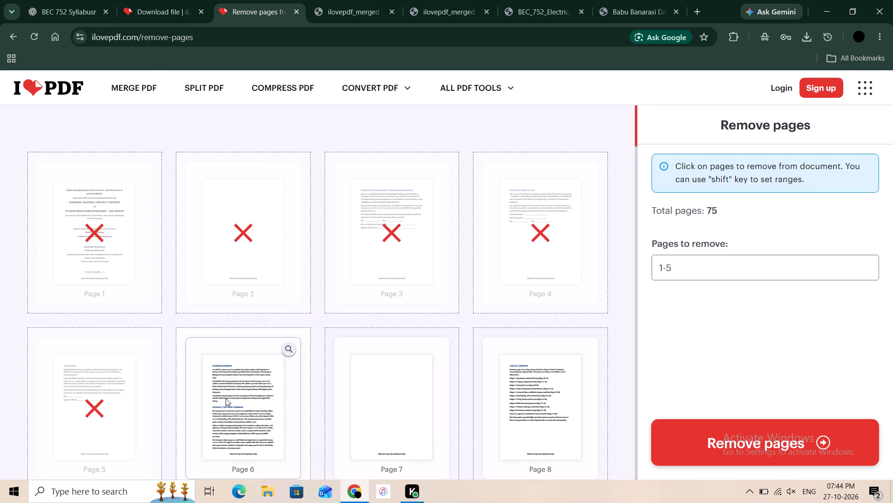
pyautogui.click(226, 398)
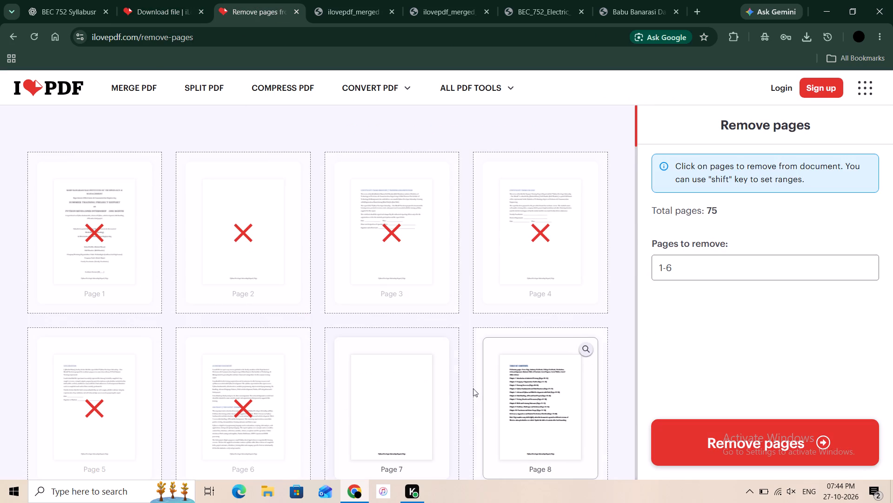
pyautogui.click(431, 395)
# Mark STPR format pages 69, 70, 74 and 75 at the end of the document for removal.
pyautogui.scroll(-6, 433, 401)
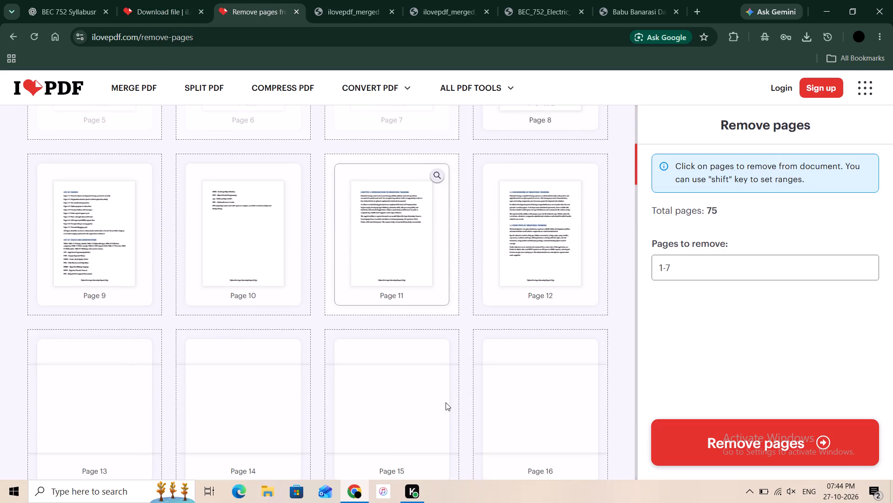
pyautogui.scroll(-12, 446, 402)
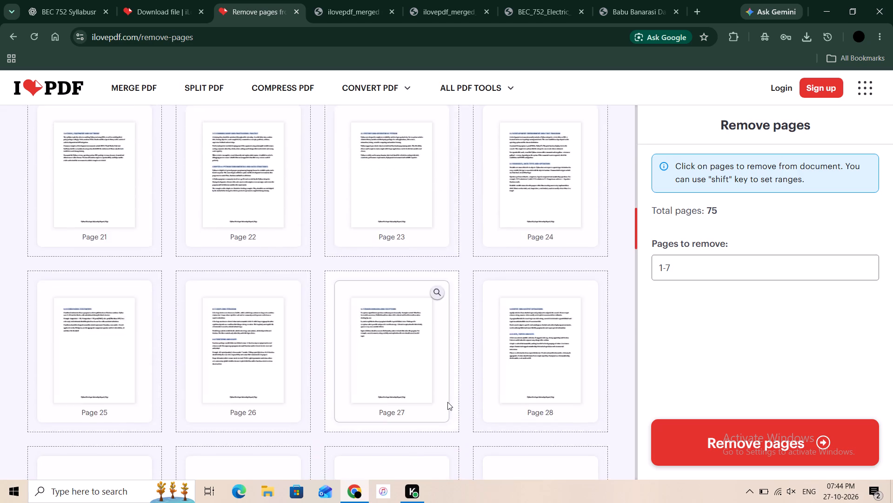
pyautogui.scroll(-11, 447, 402)
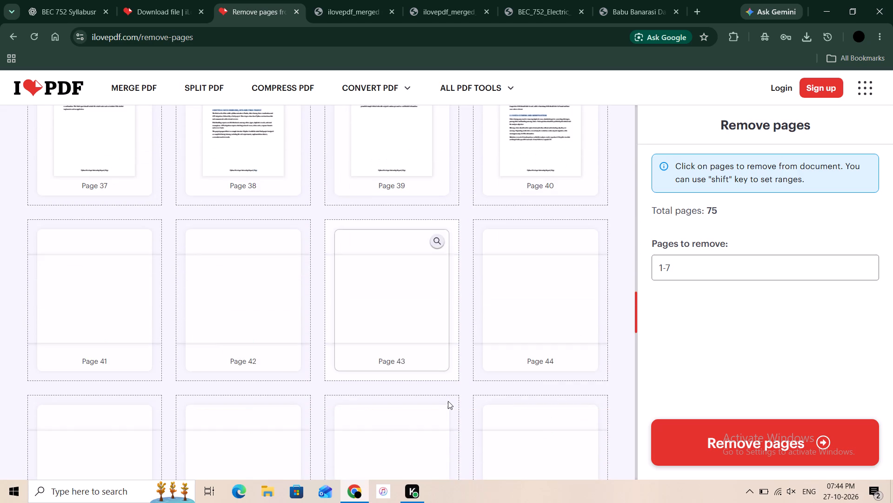
pyautogui.scroll(-8, 448, 401)
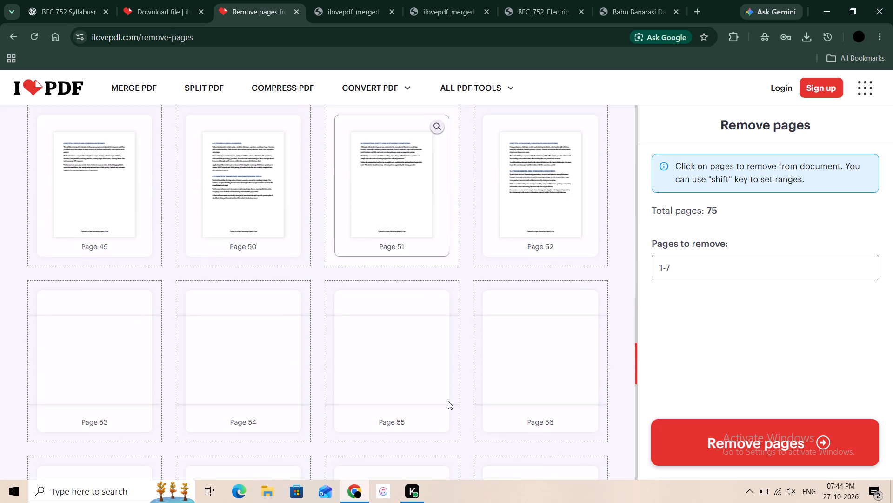
pyautogui.scroll(-7, 448, 401)
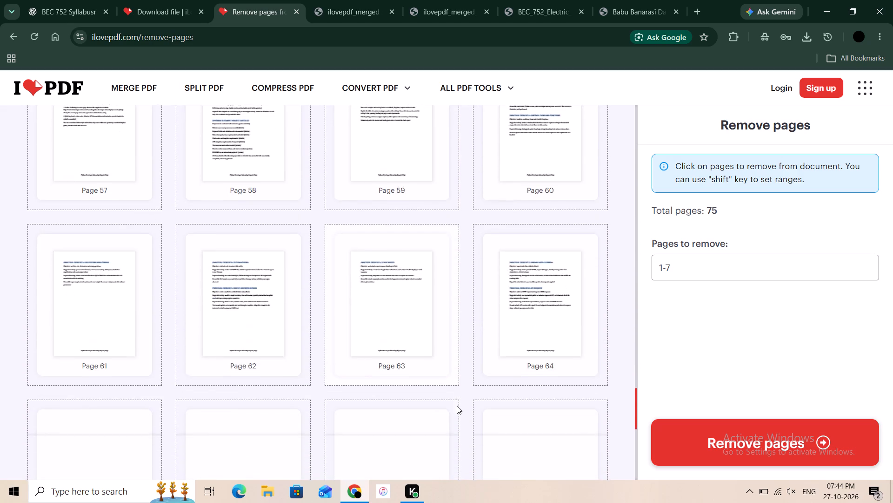
pyautogui.scroll(-8, 455, 405)
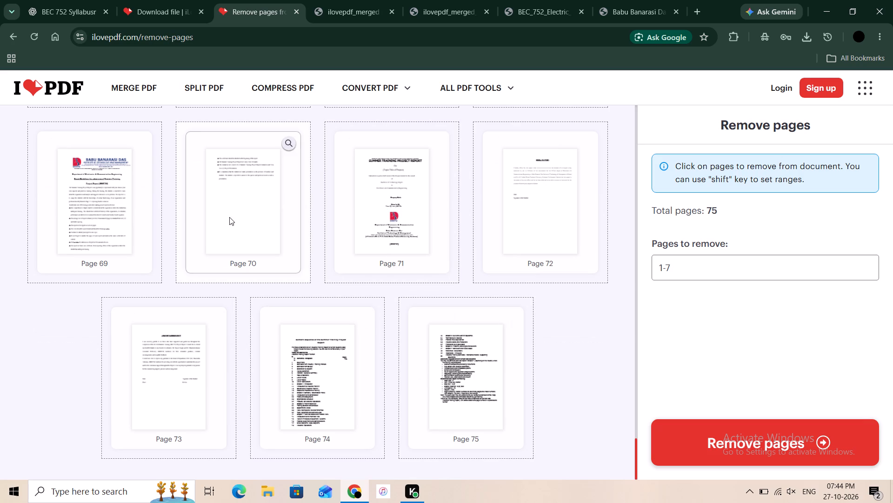
pyautogui.click(113, 222)
pyautogui.click(235, 222)
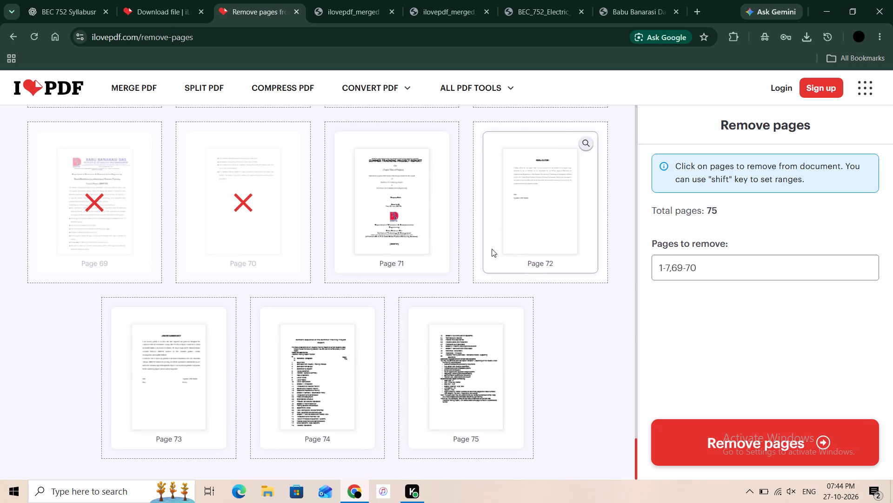
pyautogui.click(316, 364)
pyautogui.click(460, 386)
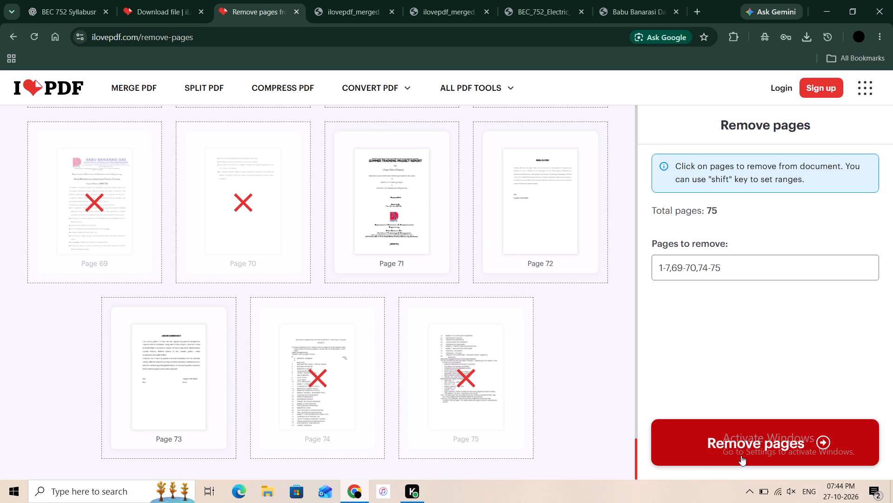
# Remove the marked pages from the merged PDF and download the resulting file.
pyautogui.click(724, 442)
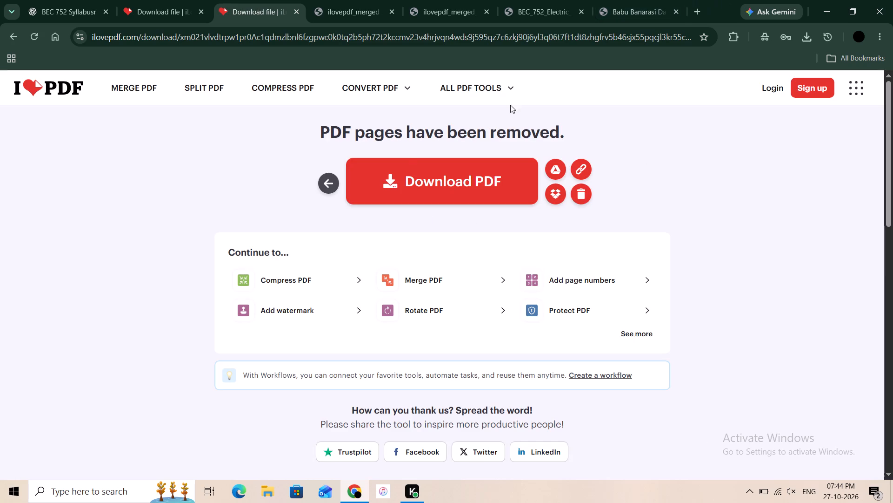
pyautogui.click(394, 190)
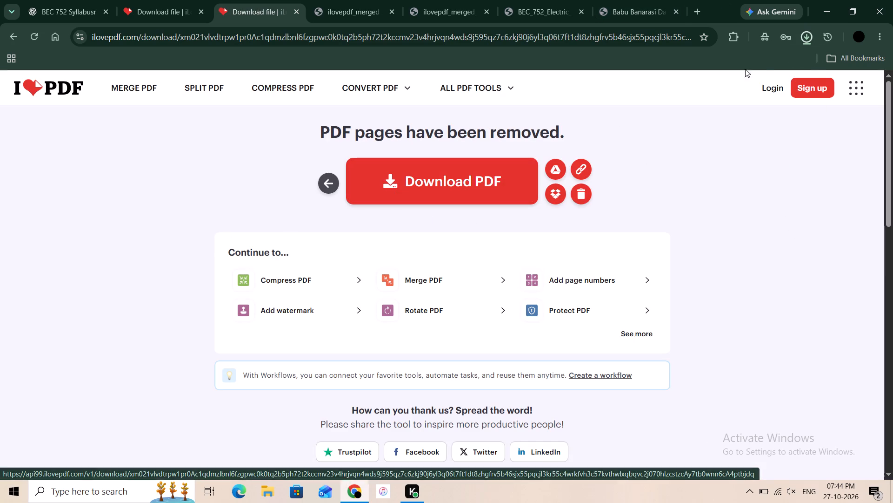
# Open the downloaded ilovepdf_merged (1)_removed.pdf and examine its opening chapters and the format pages at the end.
pyautogui.click(700, 57)
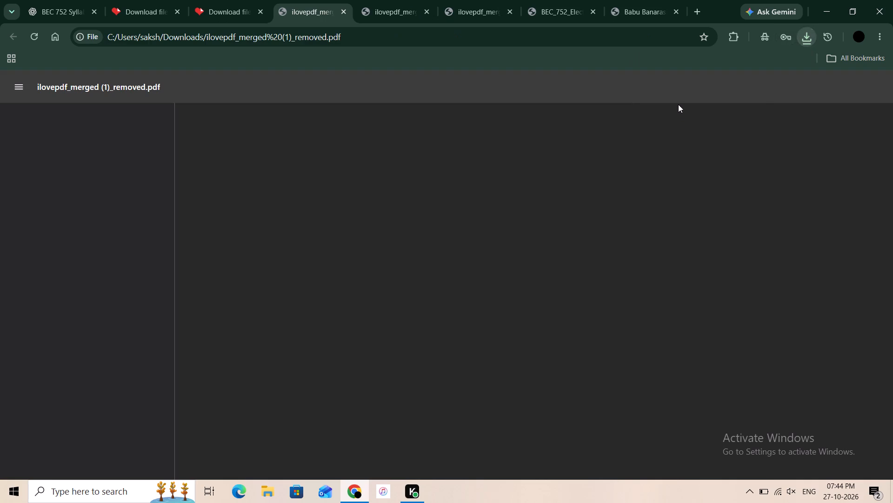
pyautogui.scroll(-4, 516, 295)
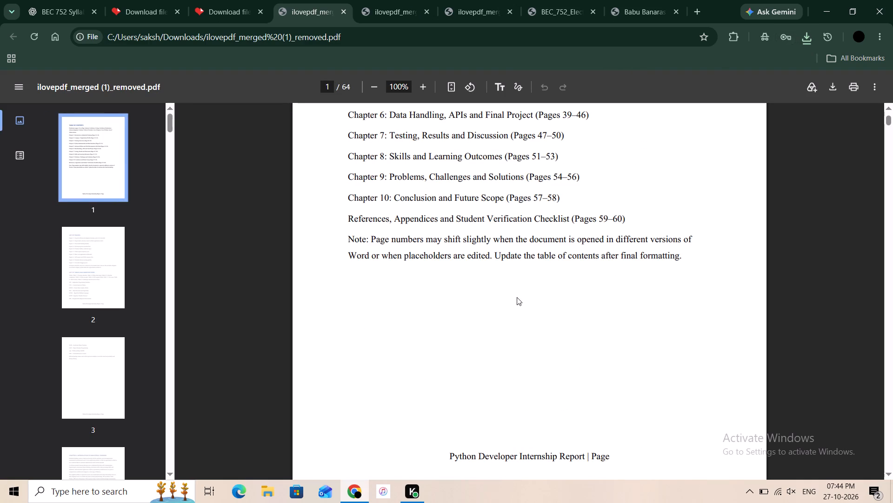
pyautogui.scroll(-10, 517, 297)
pyautogui.scroll(-20, 520, 296)
pyautogui.scroll(-2, 520, 296)
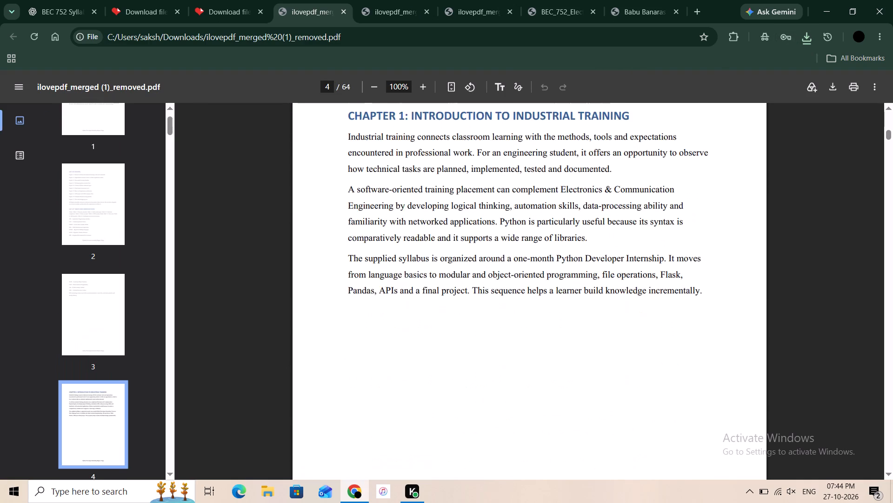
pyautogui.scroll(-20, 520, 296)
pyautogui.scroll(-20, 520, 296)
pyautogui.scroll(-1, 520, 296)
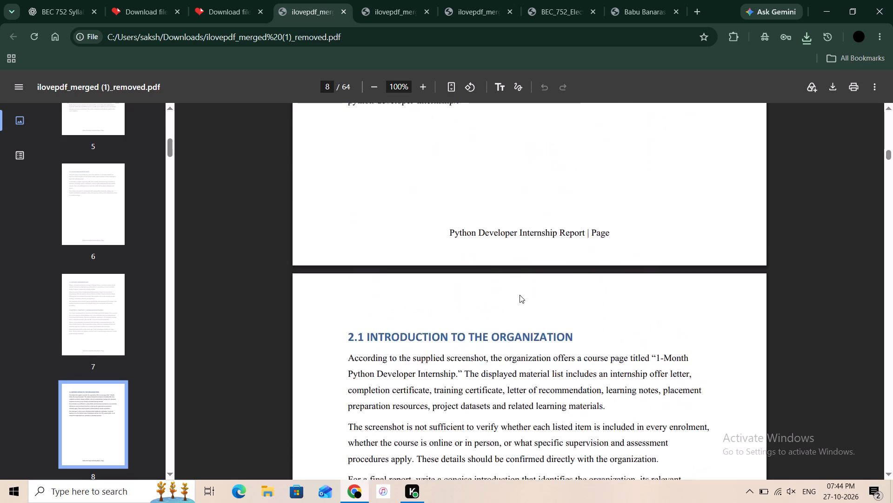
pyautogui.scroll(-20, 520, 295)
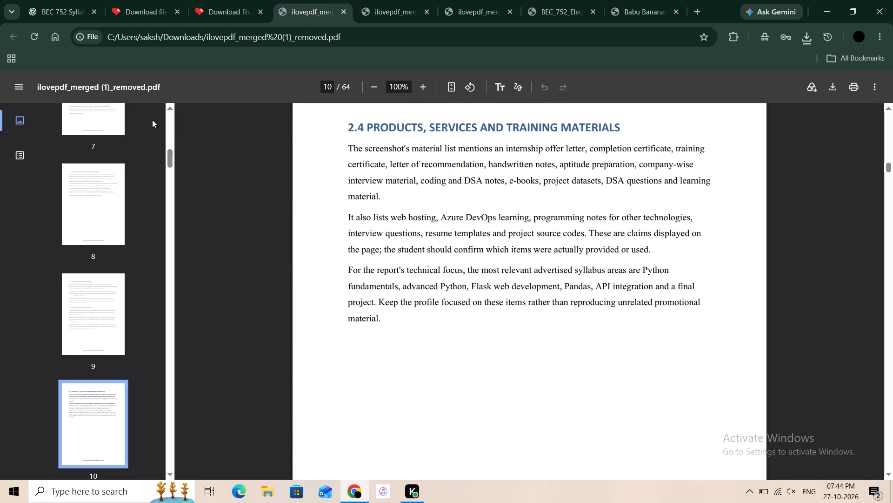
pyautogui.moveTo(171, 156); pyautogui.dragTo(170, 502)
pyautogui.click(106, 416)
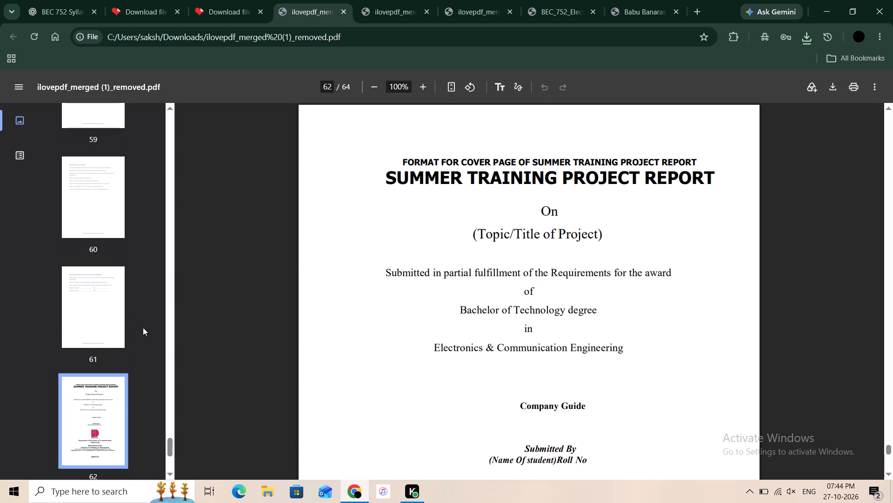
pyautogui.scroll(-2, 229, 317)
pyautogui.click(115, 303)
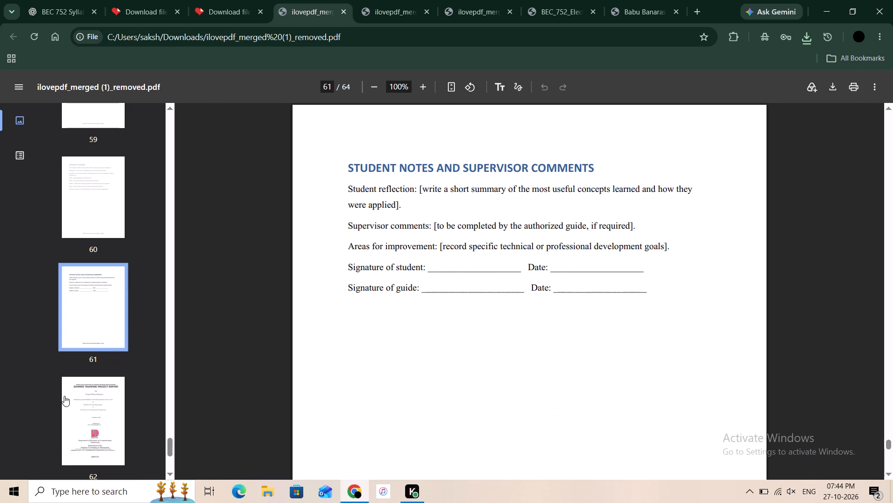
pyautogui.scroll(-10, 63, 398)
pyautogui.click(94, 180)
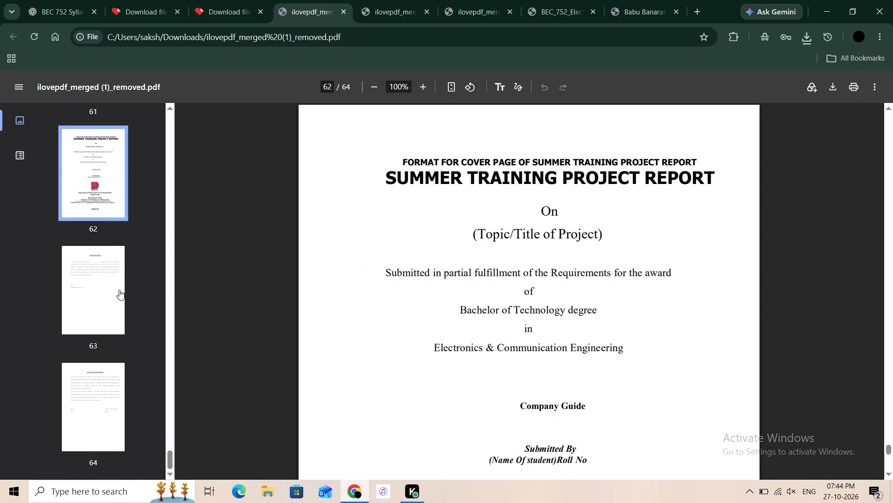
pyautogui.click(114, 302)
pyautogui.click(104, 426)
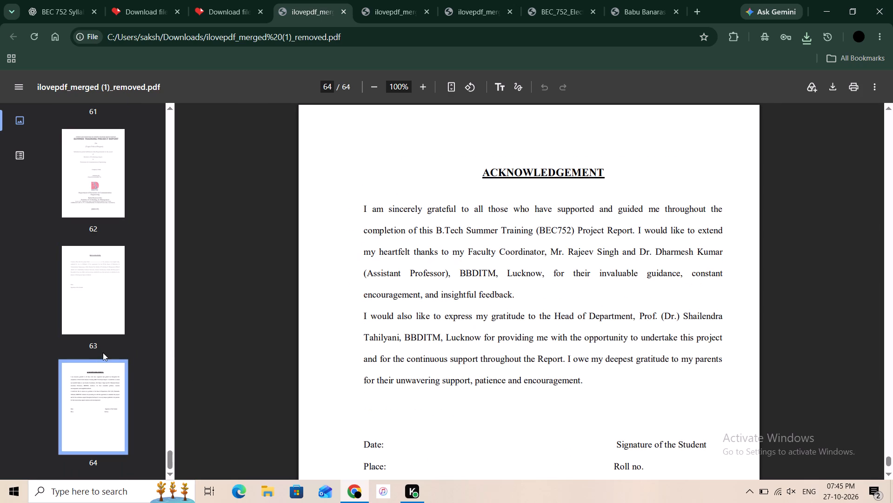
pyautogui.click(204, 0)
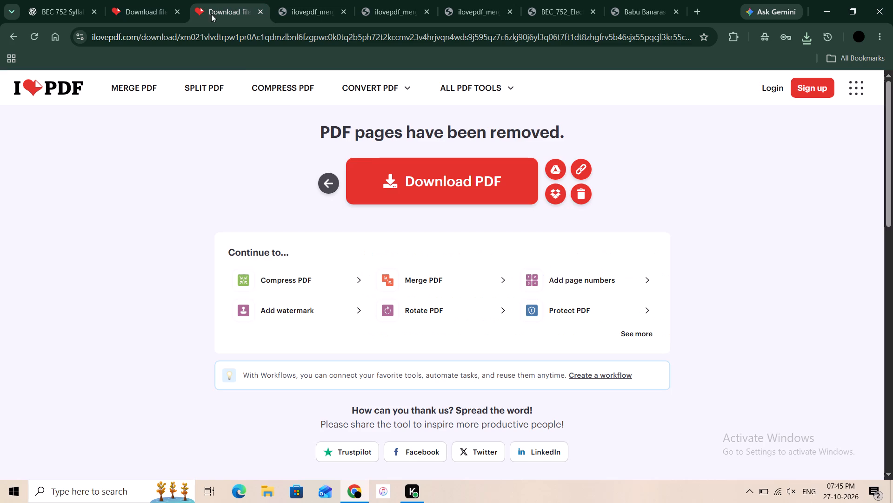
pyautogui.click(396, 0)
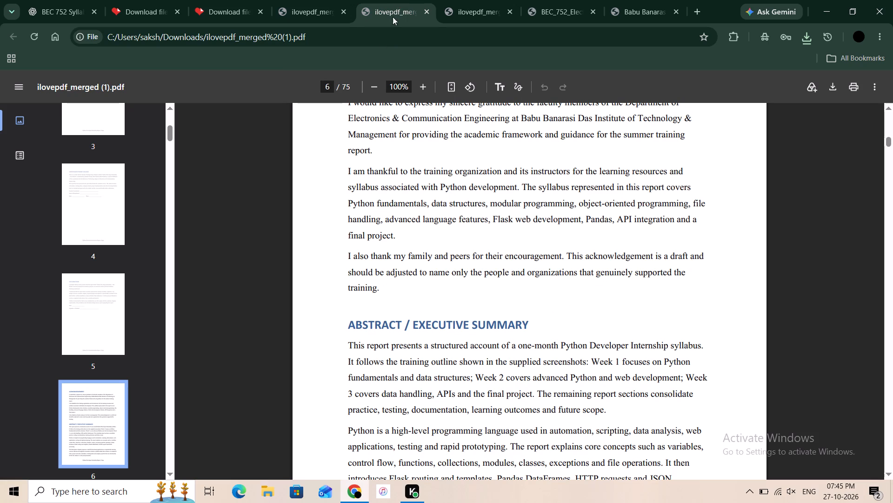
pyautogui.click(237, 0)
pyautogui.click(142, 0)
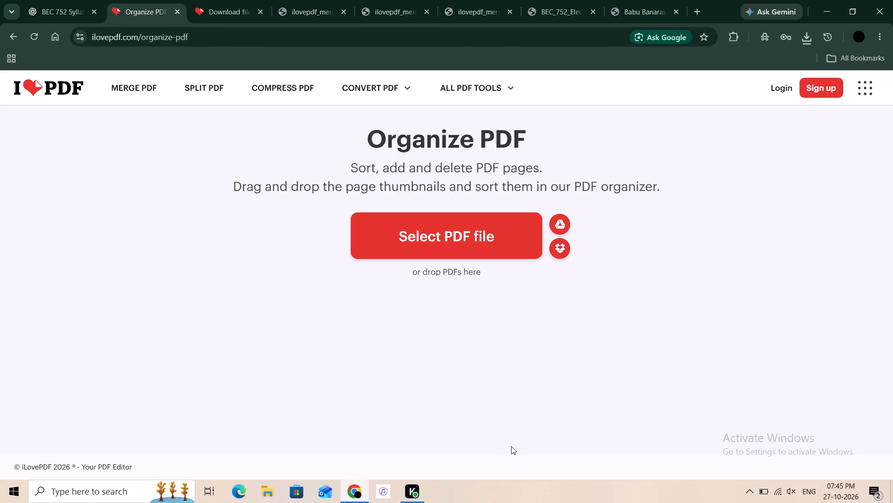
# Load ilovepdf_merged (1)_removed.pdf from Downloads into the Organize PDF tool.
pyautogui.click(450, 235)
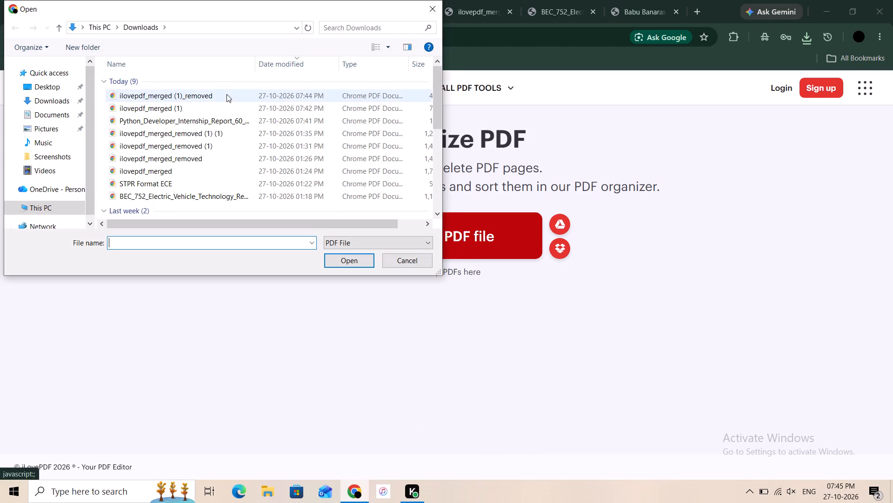
pyautogui.click(227, 99)
pyautogui.click(357, 261)
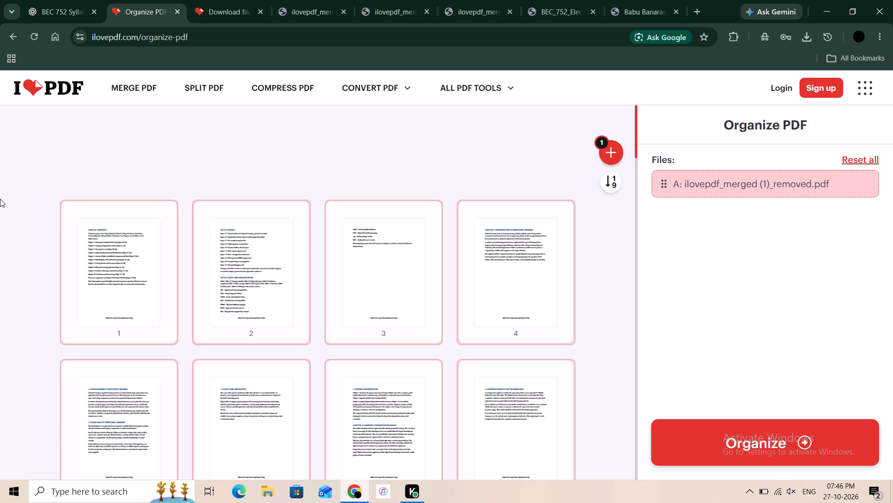
# Move page 62, the Summer Training Project Report cover, to the very beginning of the document.
pyautogui.scroll(-13, 425, 356)
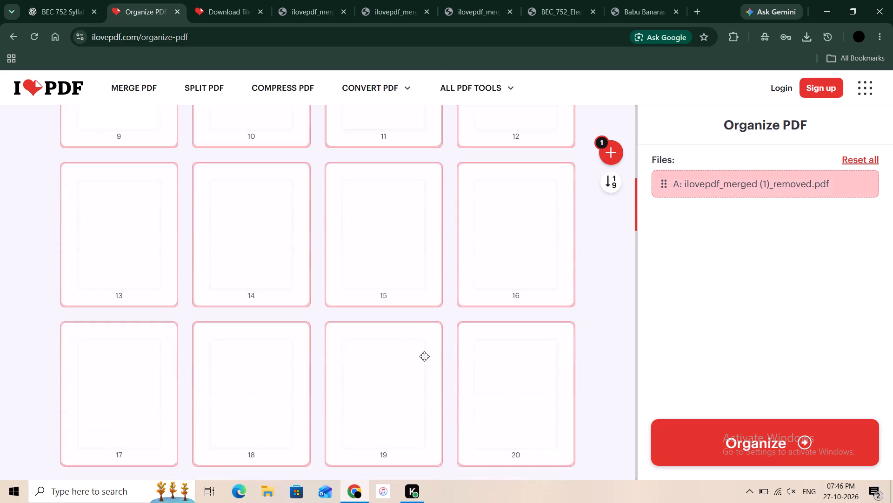
pyautogui.scroll(-19, 424, 356)
pyautogui.scroll(-4, 412, 345)
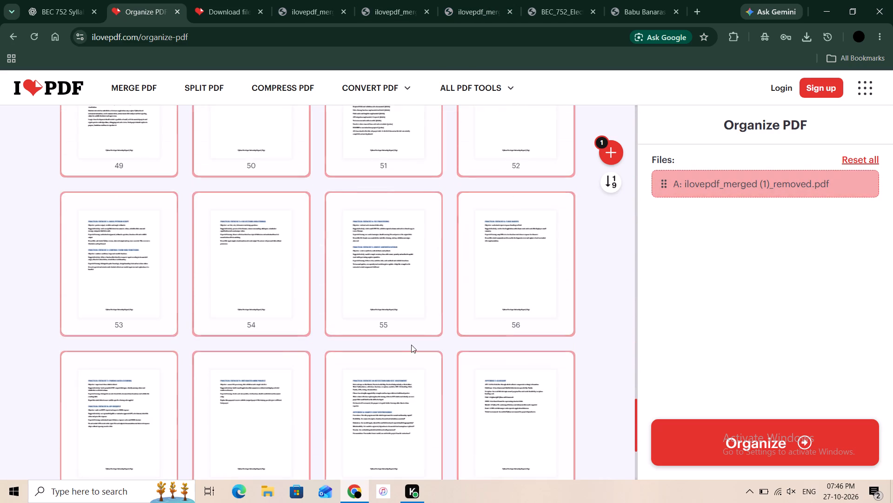
pyautogui.scroll(-10, 411, 338)
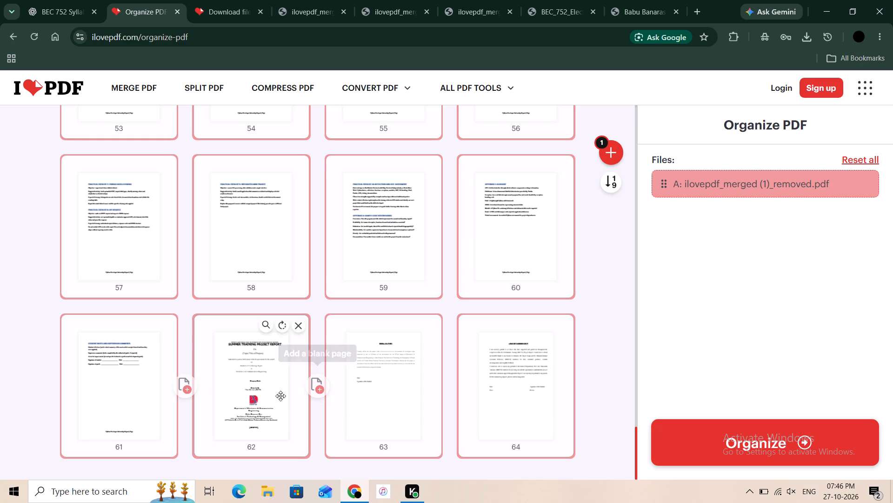
pyautogui.moveTo(267, 400); pyautogui.dragTo(114, 274)
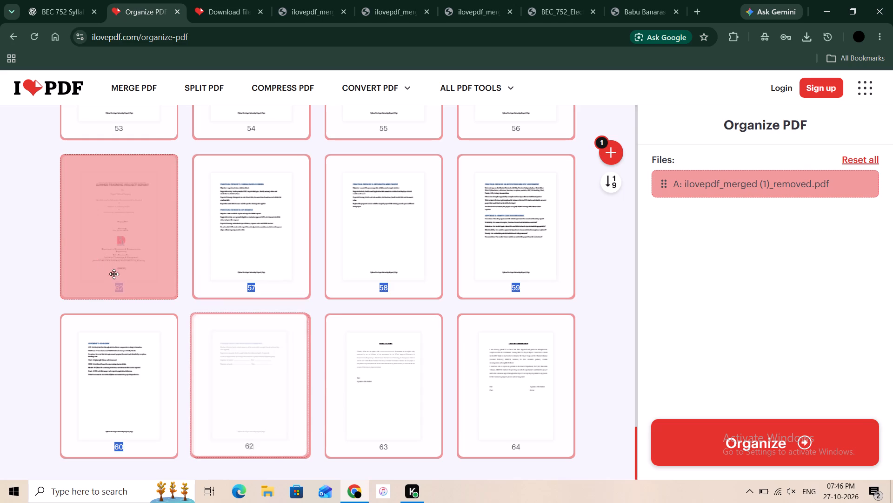
pyautogui.moveTo(114, 274); pyautogui.dragTo(167, 216)
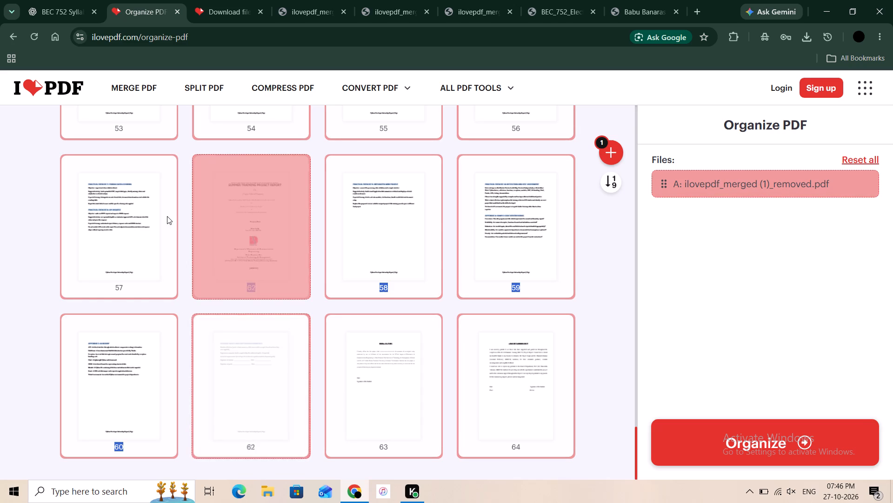
pyautogui.moveTo(167, 216); pyautogui.dragTo(87, 133)
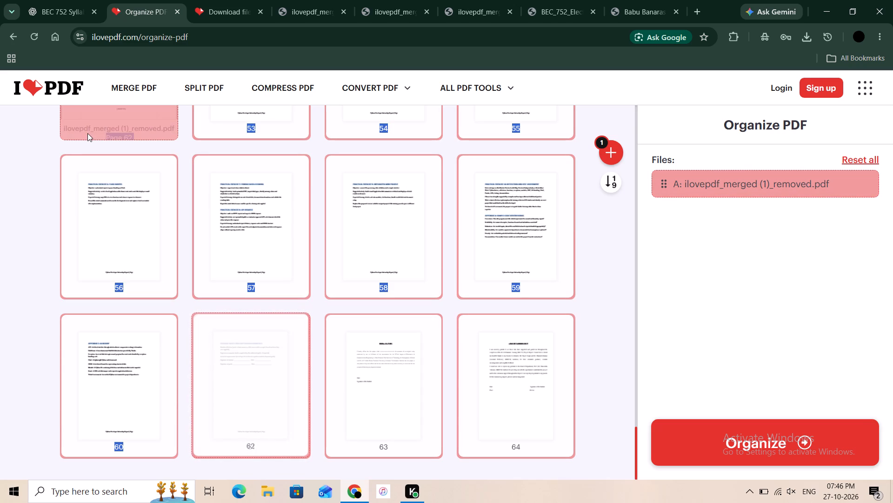
pyautogui.moveTo(87, 133); pyautogui.dragTo(70, 114)
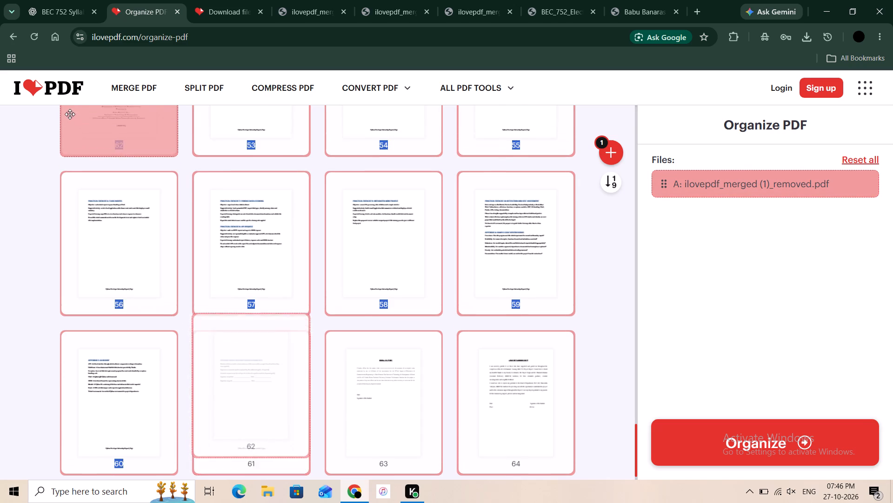
pyautogui.moveTo(70, 114); pyautogui.dragTo(62, 105)
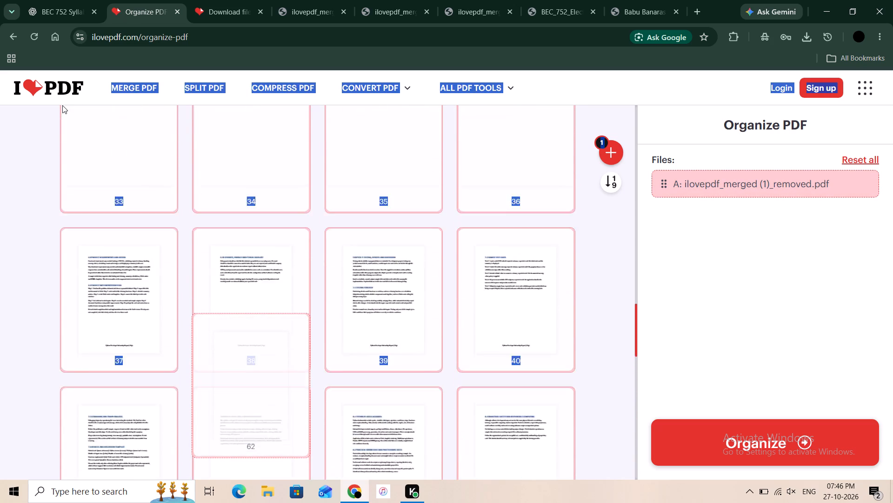
pyautogui.moveTo(62, 105); pyautogui.dragTo(62, 105)
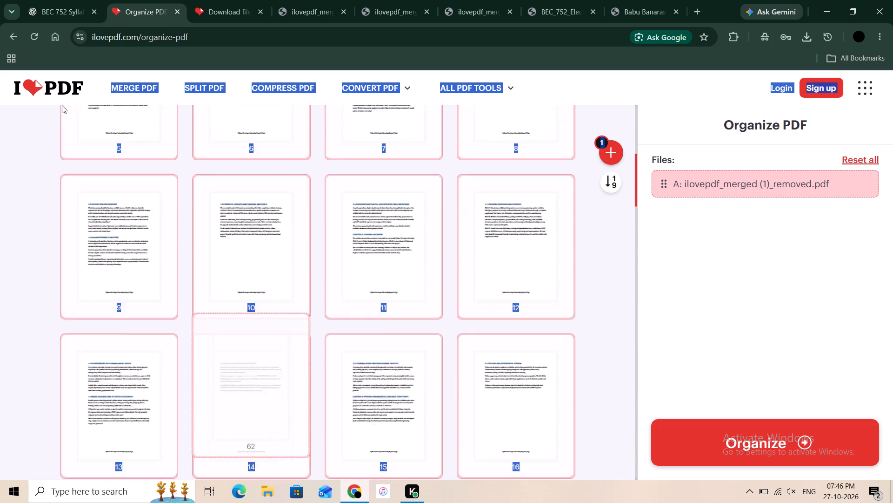
pyautogui.moveTo(62, 105); pyautogui.dragTo(89, 177)
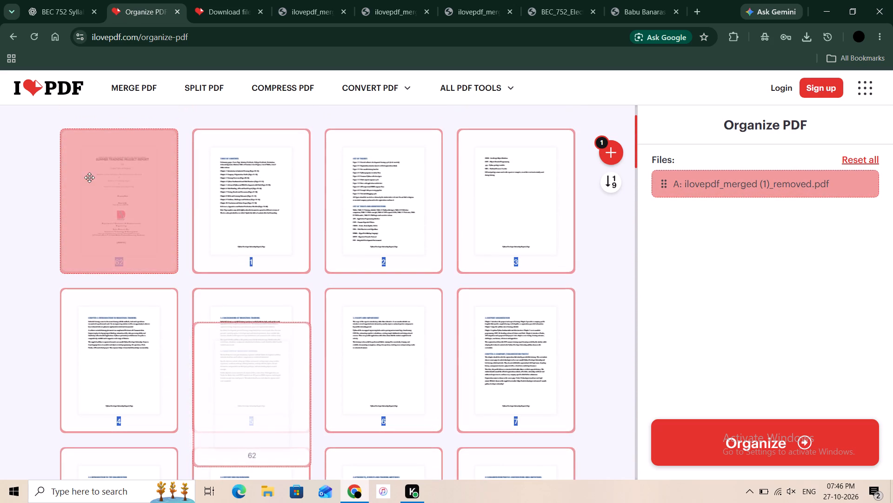
pyautogui.moveTo(89, 177); pyautogui.dragTo(92, 181)
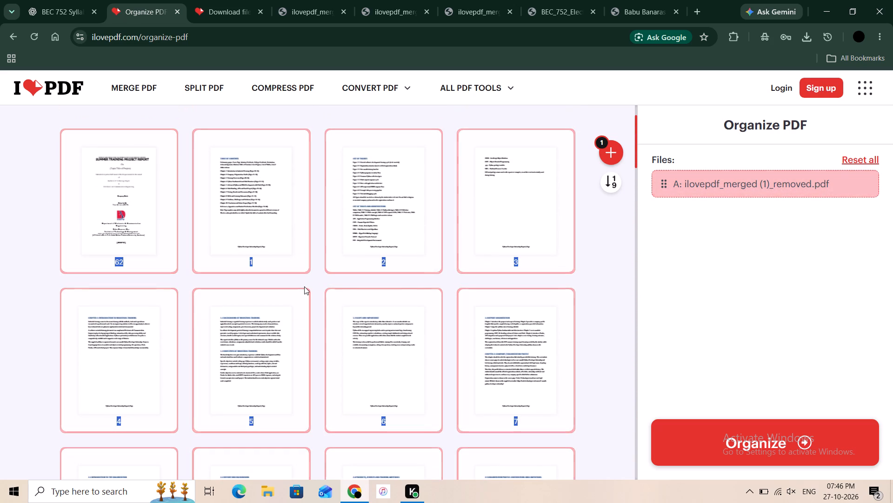
# Move format page 63 from the end to second place, directly after the cover page.
pyautogui.scroll(-6, 344, 331)
pyautogui.scroll(1, 345, 334)
pyautogui.scroll(-16, 345, 334)
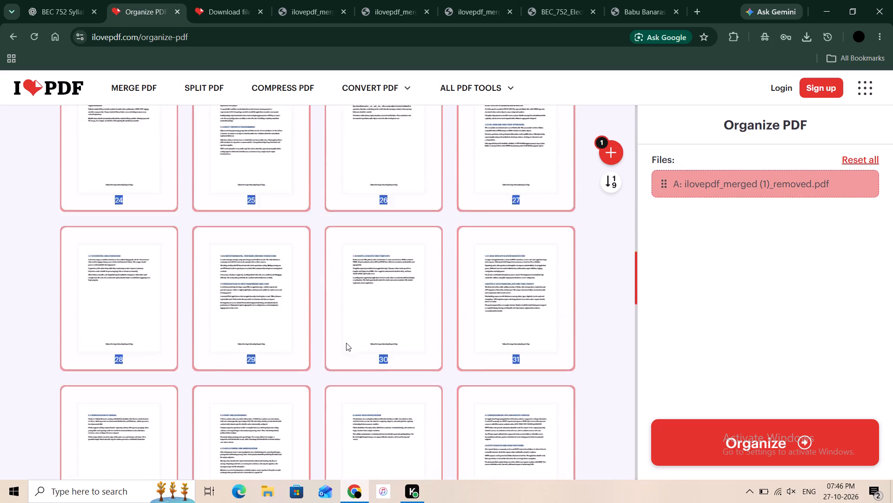
pyautogui.scroll(-20, 346, 343)
pyautogui.scroll(-5, 346, 343)
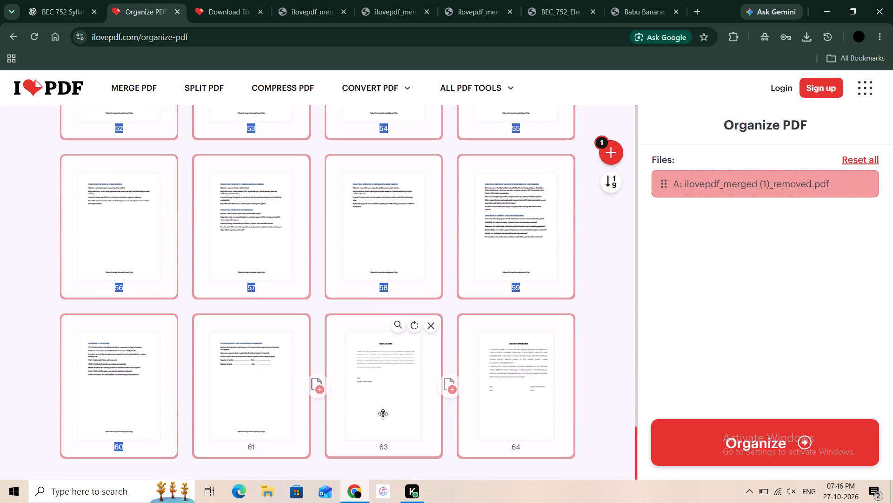
pyautogui.moveTo(386, 415); pyautogui.dragTo(293, 297)
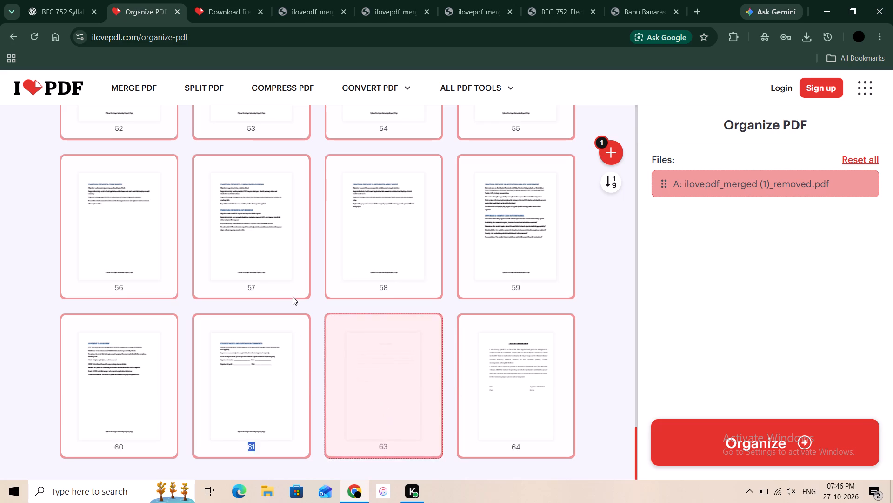
pyautogui.moveTo(293, 297); pyautogui.dragTo(153, 107)
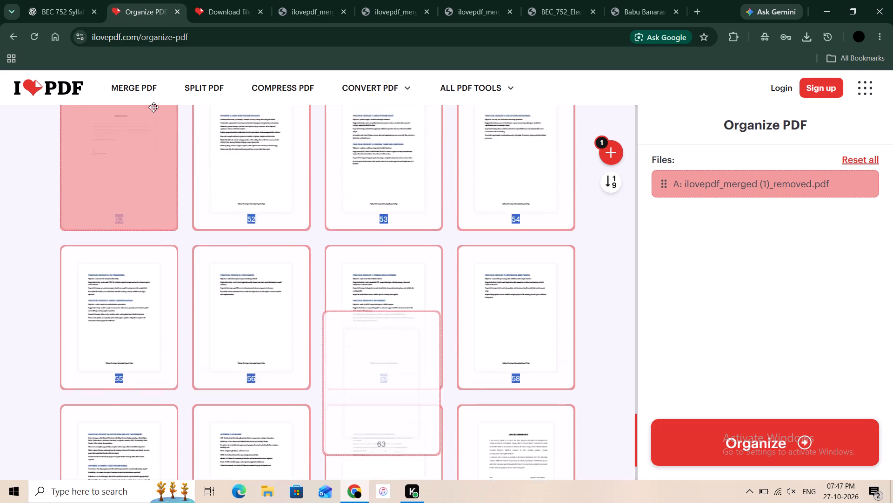
pyautogui.moveTo(153, 107); pyautogui.dragTo(153, 105)
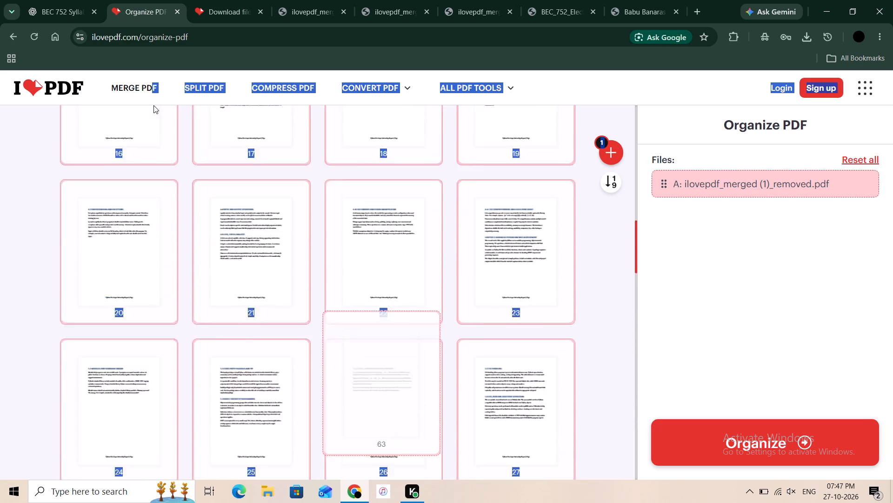
pyautogui.moveTo(153, 105); pyautogui.dragTo(201, 267)
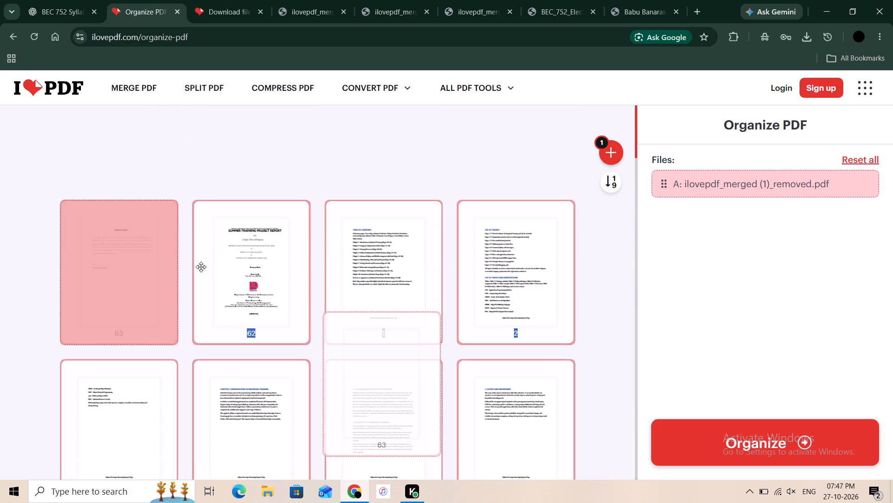
pyautogui.moveTo(201, 267); pyautogui.dragTo(238, 281)
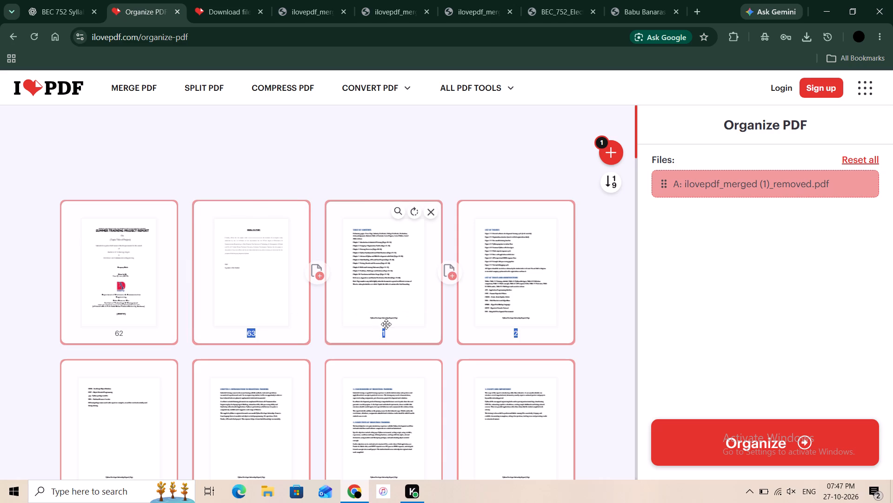
# Move page 64, the Acknowledgement, to third place, just before the table of contents.
pyautogui.scroll(-20, 535, 367)
pyautogui.scroll(-3, 535, 367)
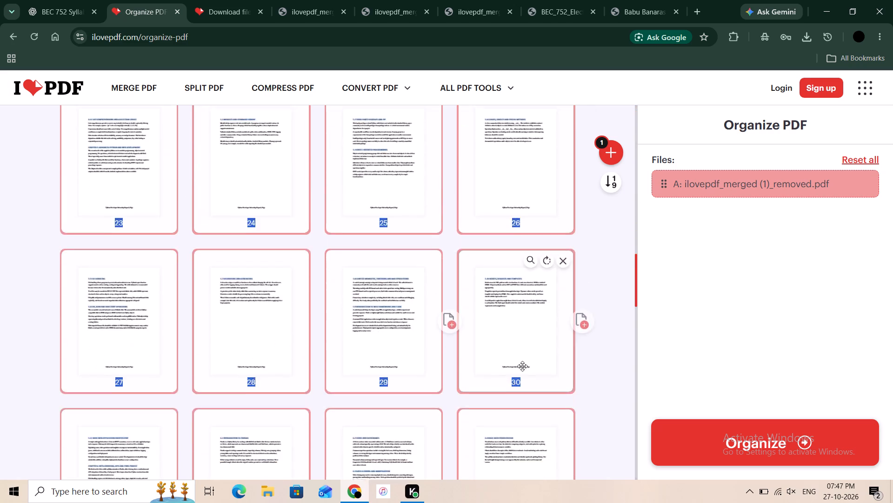
pyautogui.scroll(-20, 522, 366)
pyautogui.scroll(-6, 522, 366)
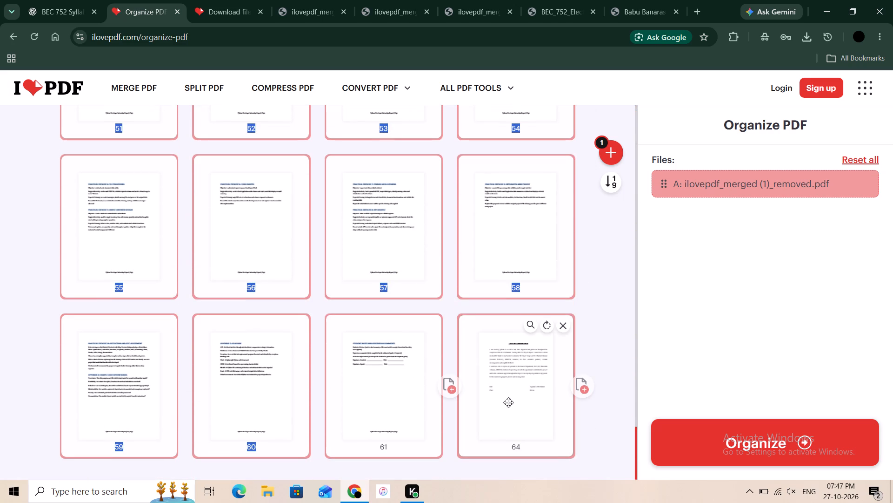
pyautogui.moveTo(508, 403); pyautogui.dragTo(447, 278)
pyautogui.scroll(7, 446, 278)
pyautogui.scroll(20, 447, 278)
pyautogui.scroll(19, 447, 278)
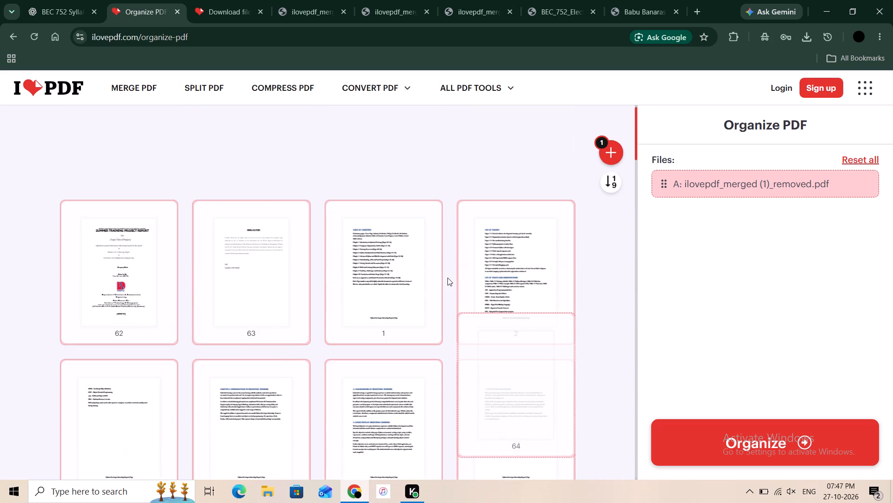
pyautogui.scroll(2, 447, 278)
pyautogui.moveTo(447, 278); pyautogui.dragTo(385, 284)
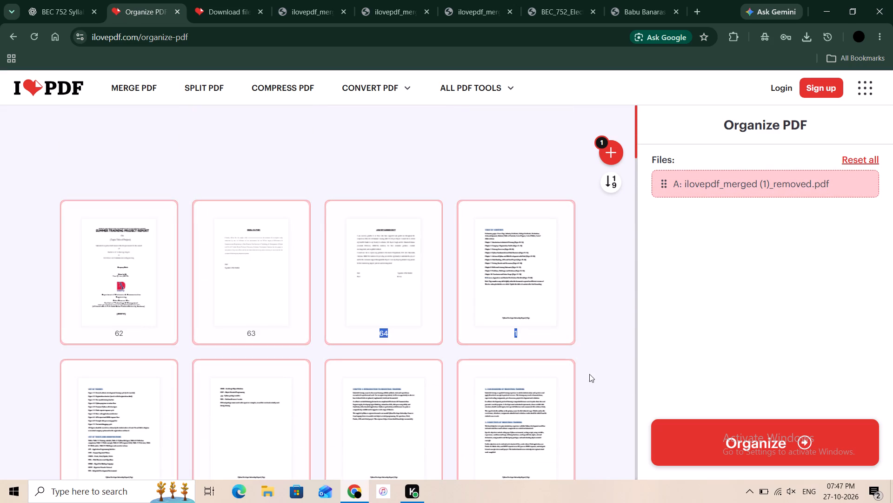
# Process the reordered pages and open the downloaded ilovepdf_merged (1)_removed_organized.pdf.
pyautogui.scroll(-5, 589, 374)
pyautogui.scroll(-20, 589, 374)
pyautogui.scroll(-3, 589, 374)
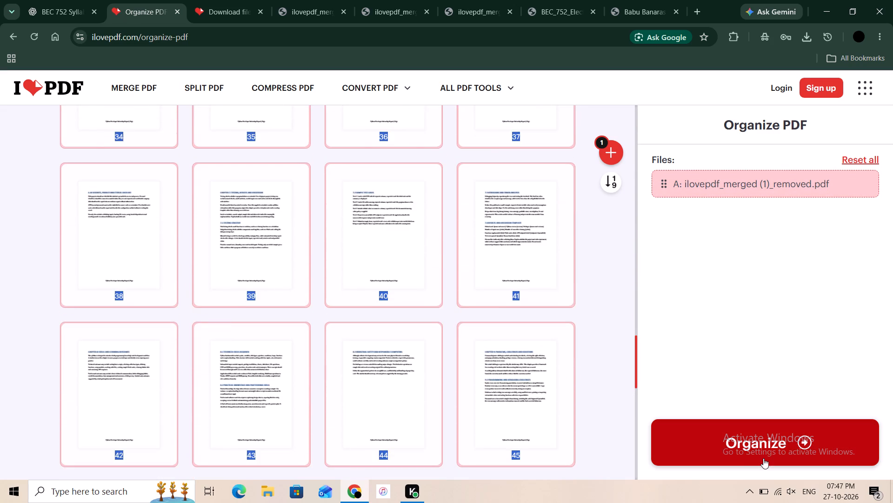
pyautogui.click(751, 447)
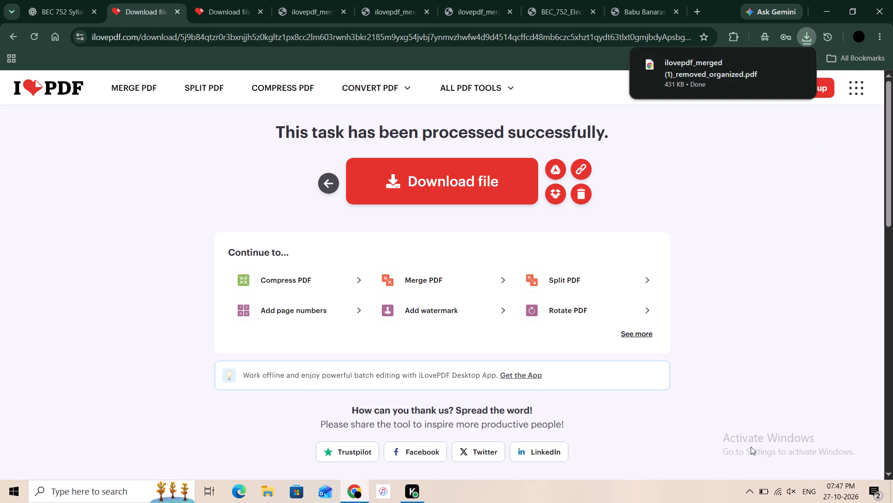
pyautogui.click(726, 94)
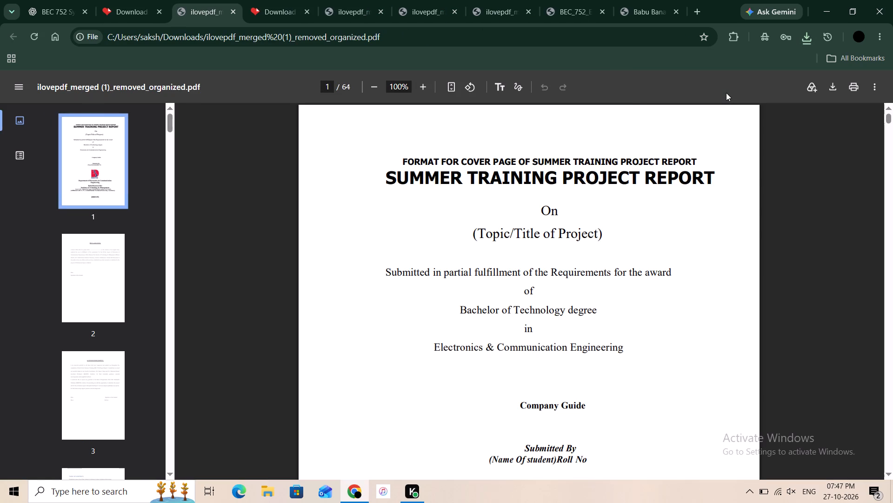
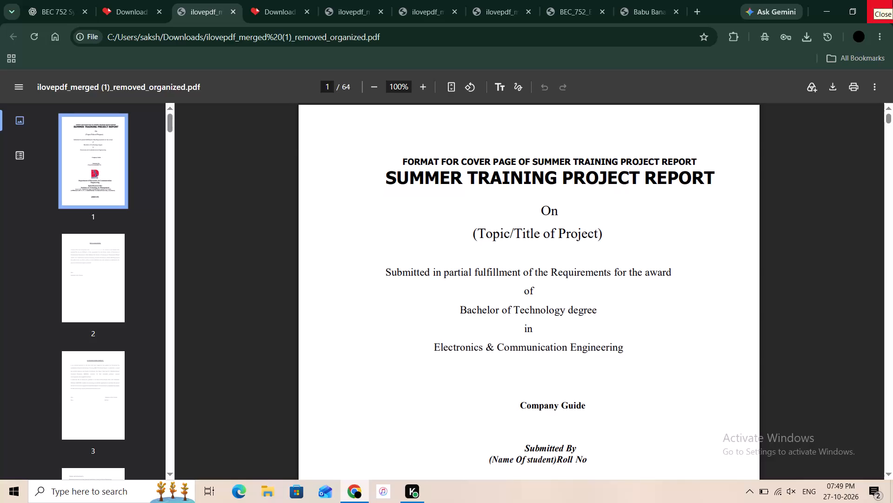
# Look over the first pages of the organized PDF, search the web for "edit pdf" and open the iLovePDF editor.
pyautogui.scroll(-18, 392, 357)
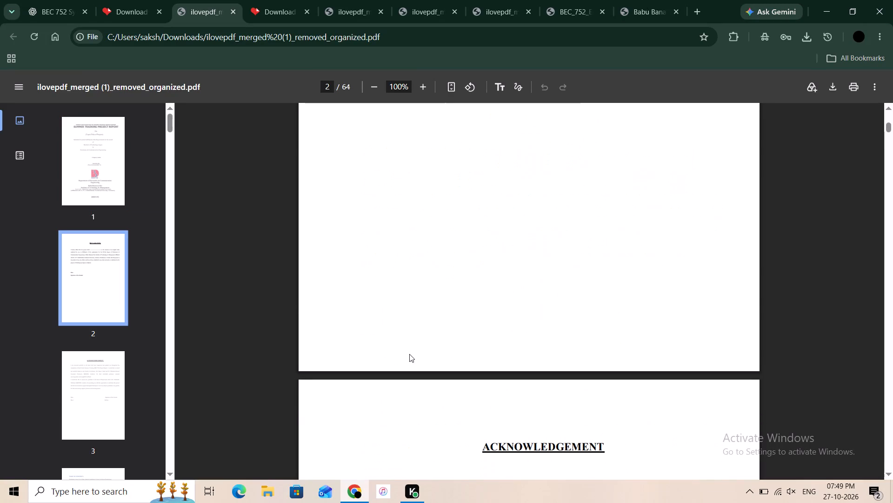
pyautogui.scroll(-6, 409, 354)
pyautogui.scroll(8, 462, 366)
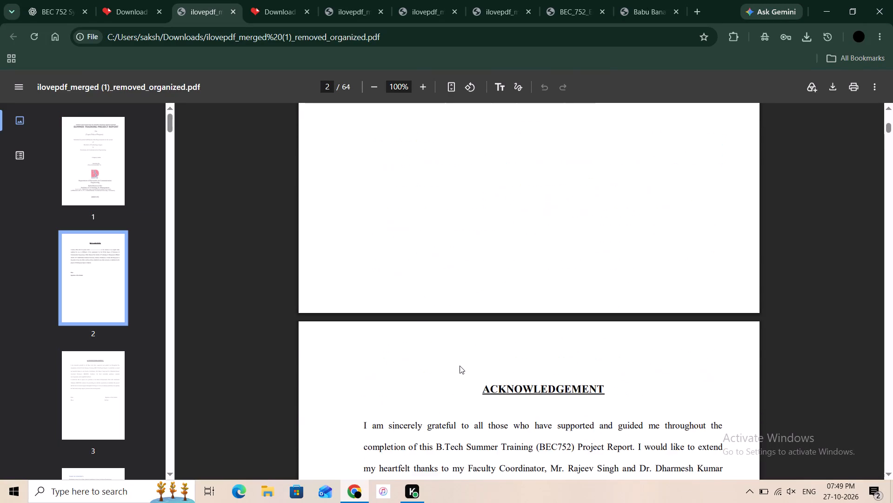
pyautogui.scroll(2, 460, 366)
pyautogui.click(267, 0)
pyautogui.moveTo(125, 0); pyautogui.dragTo(130, 0)
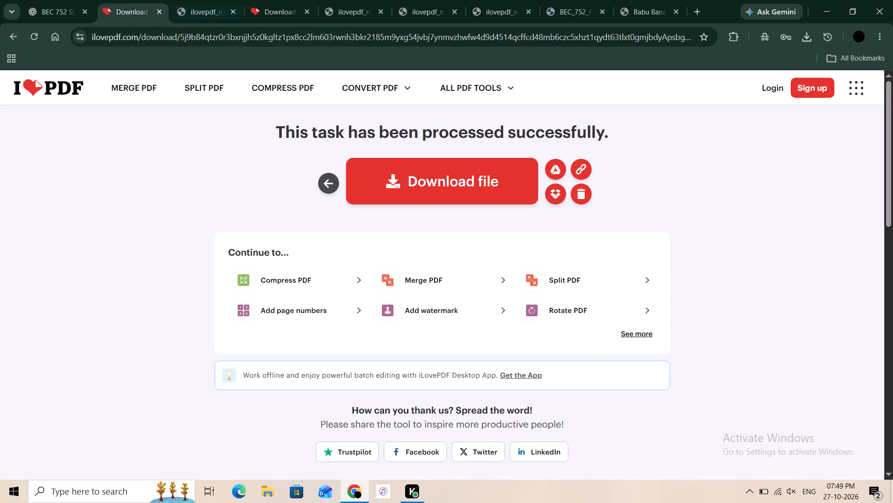
pyautogui.click(250, 40)
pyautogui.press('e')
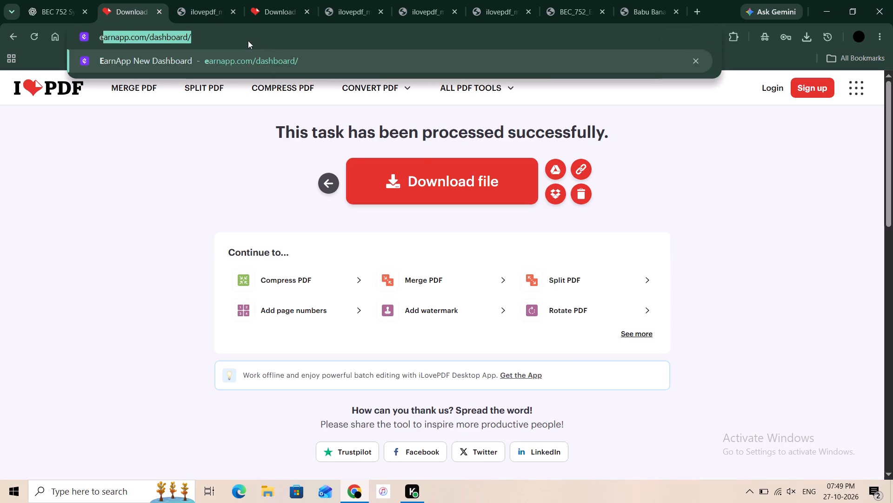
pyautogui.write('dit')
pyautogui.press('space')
pyautogui.click(148, 110)
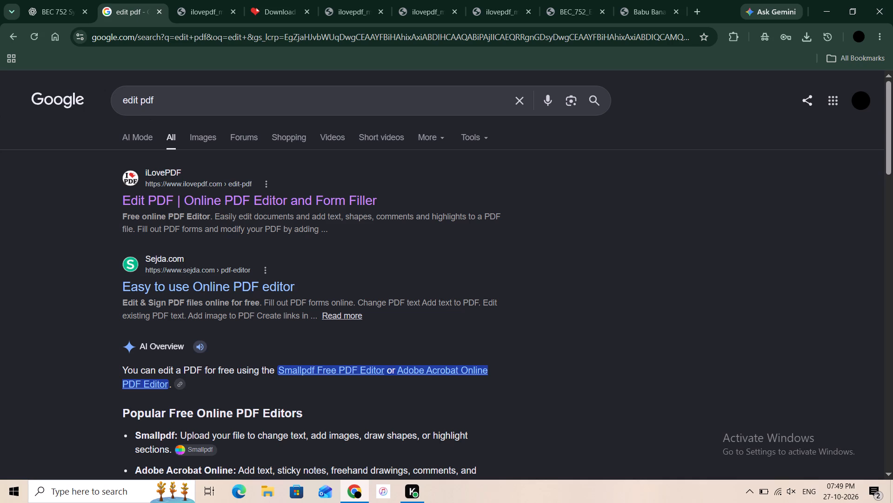
pyautogui.click(218, 205)
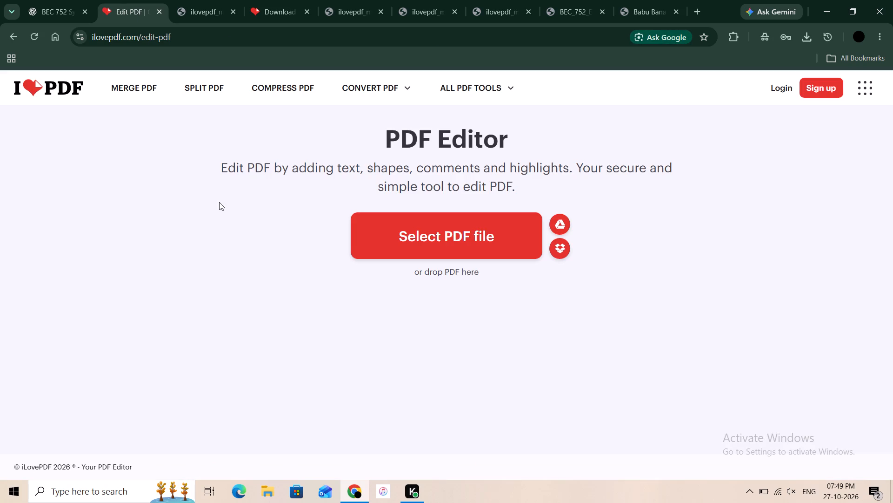
# Load ilovepdf_merged (1)_removed_organized from Downloads into the PDF editor and switch to editing its existing text.
pyautogui.click(465, 241)
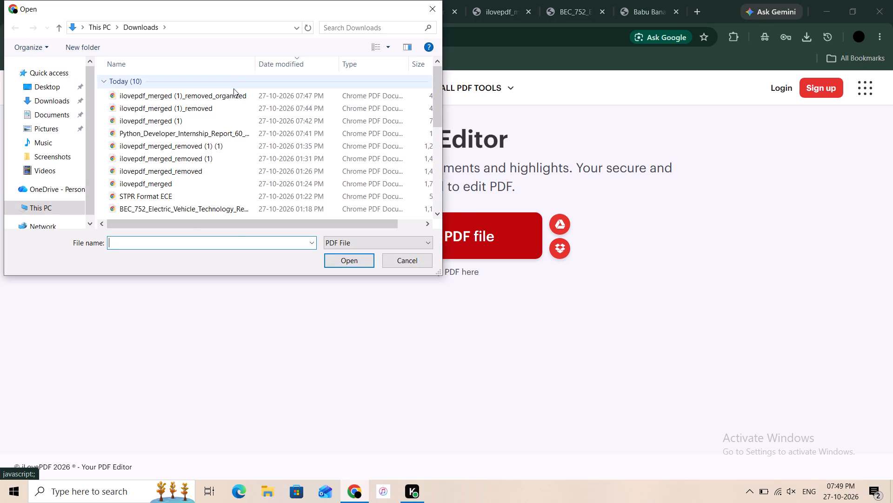
pyautogui.click(233, 102)
pyautogui.click(230, 95)
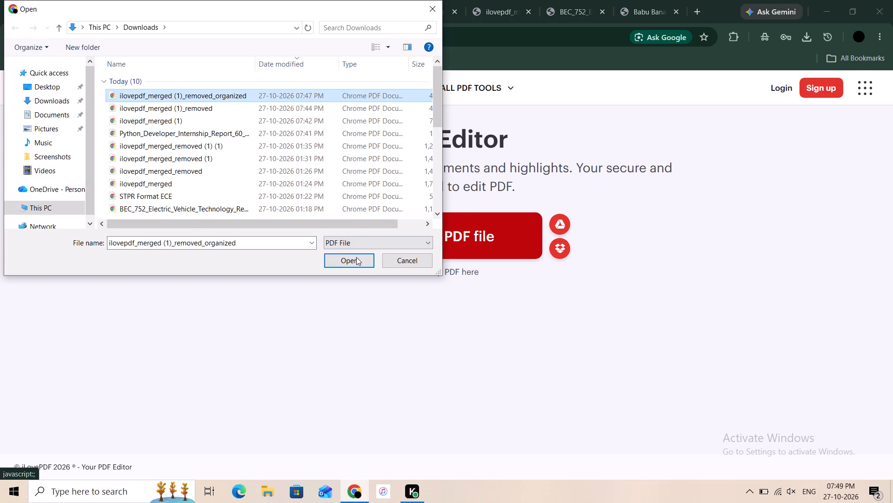
pyautogui.click(360, 265)
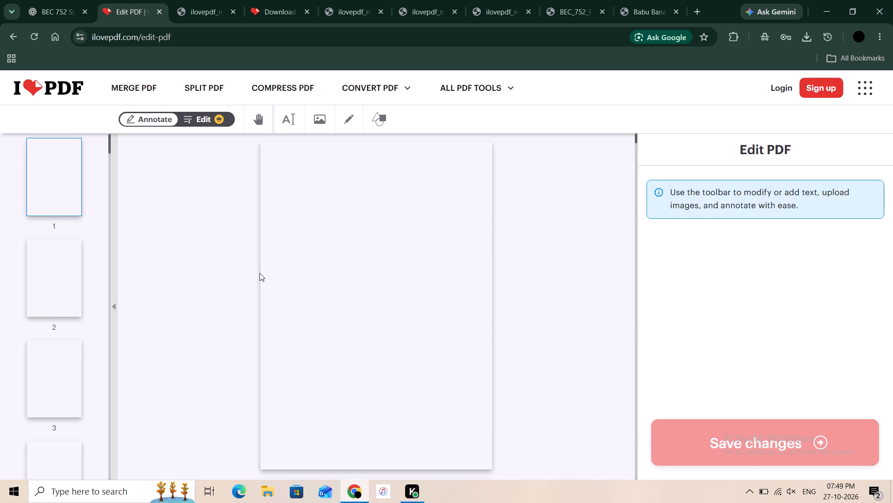
pyautogui.click(156, 120)
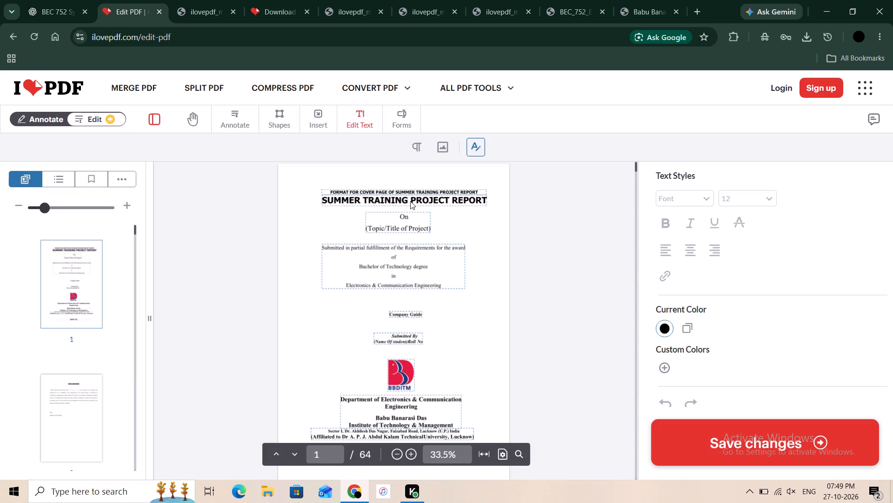
# Delete the "FORMAT FOR COVER PAGE OF SUMMER TRAINING PROJECT REPORT" line above the title on page 1.
pyautogui.keyDown('ctrl'); pyautogui.scroll(4, 410, 201); pyautogui.keyUp('ctrl')
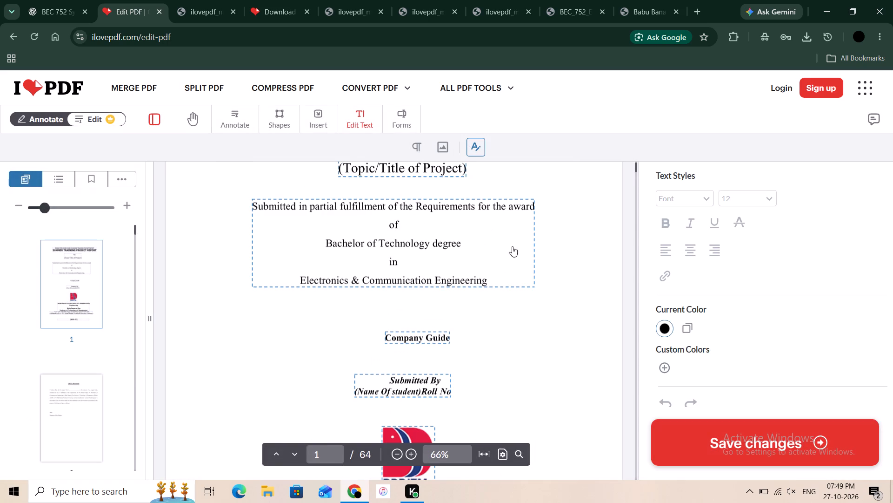
pyautogui.scroll(9, 566, 273)
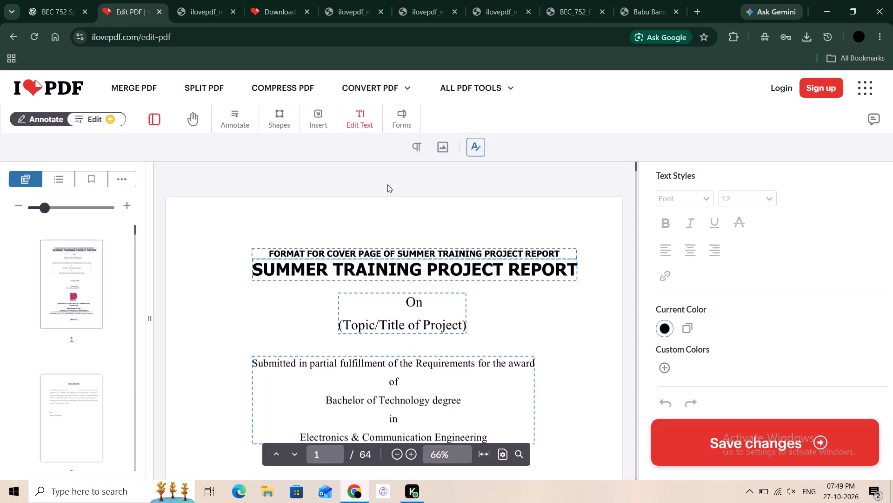
pyautogui.click(373, 267)
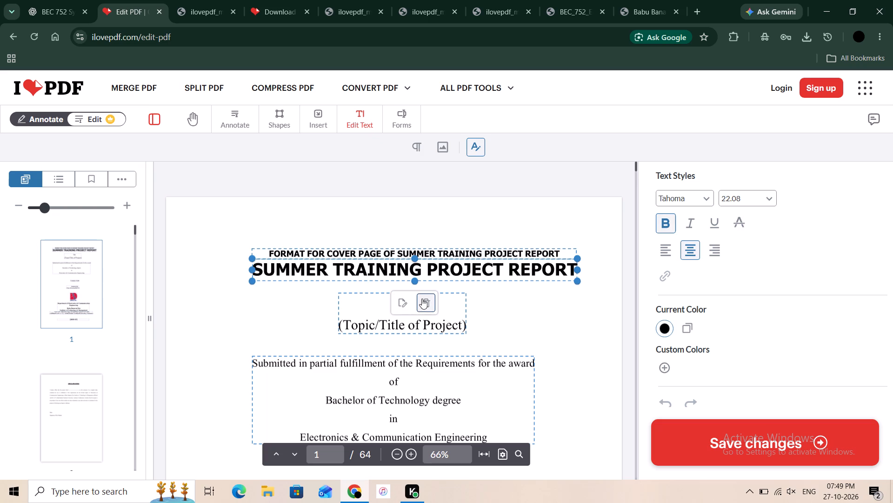
pyautogui.click(392, 253)
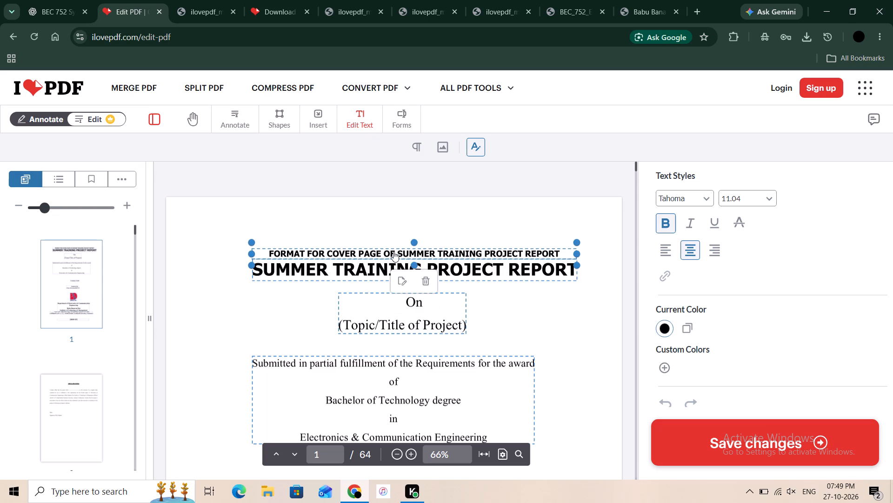
pyautogui.click(431, 284)
pyautogui.click(555, 327)
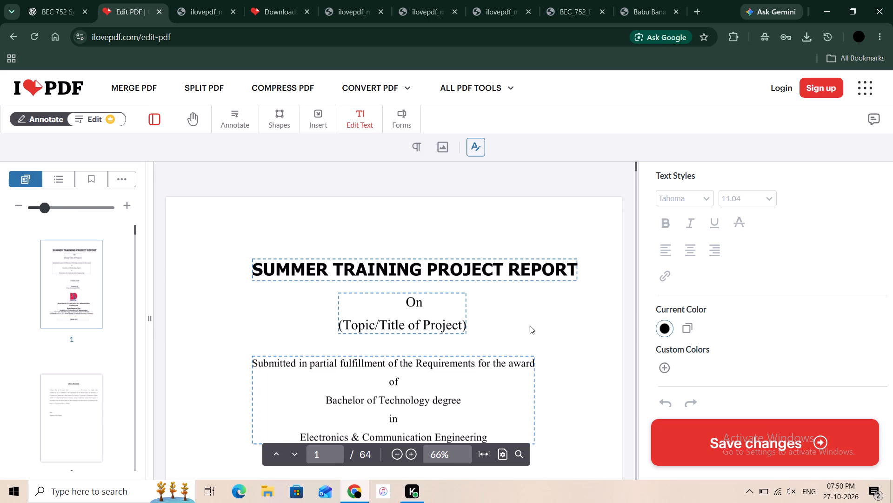
# Delete the "Company Guide" text from the cover page.
pyautogui.scroll(-4, 532, 326)
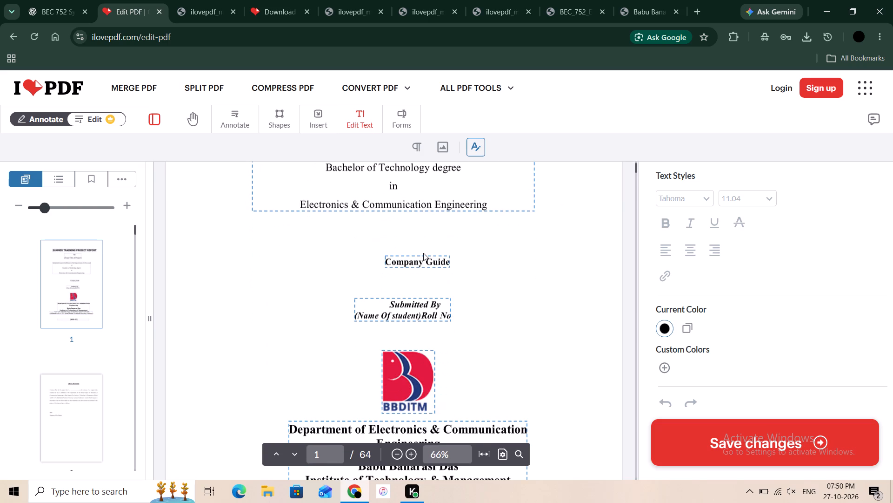
pyautogui.rightClick(425, 260)
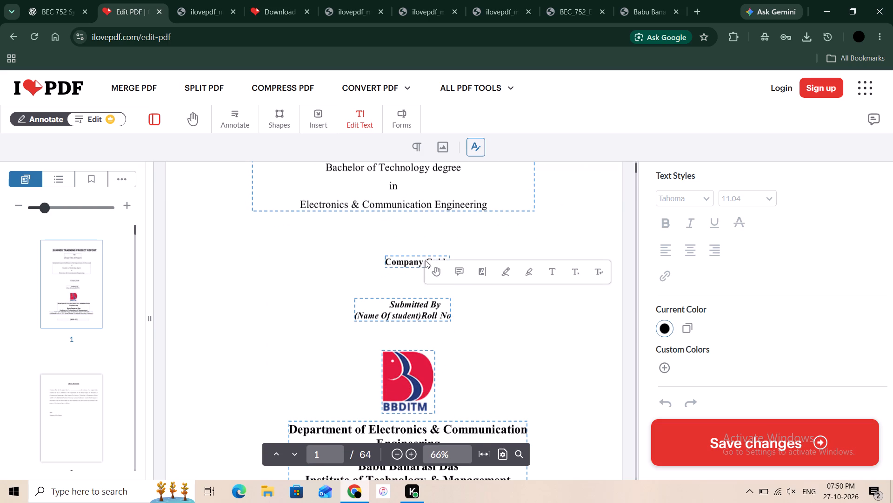
pyautogui.click(526, 321)
pyautogui.click(450, 258)
pyautogui.click(449, 260)
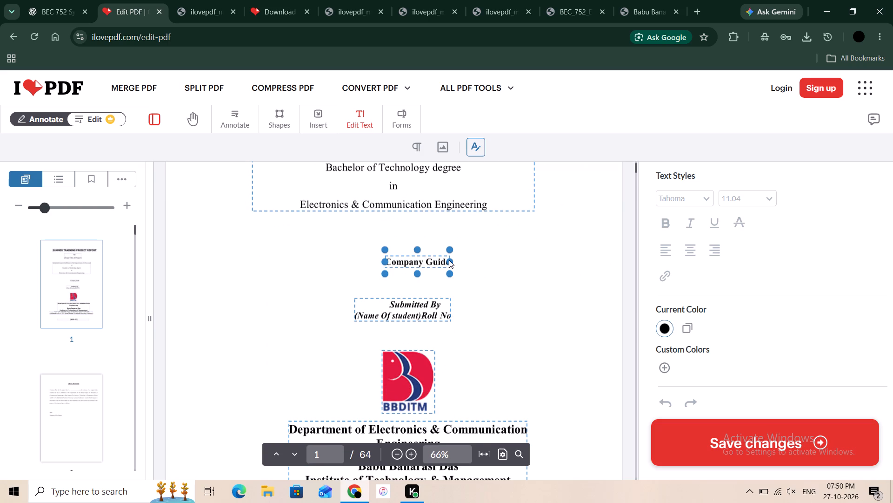
pyautogui.click(435, 294)
pyautogui.click(578, 332)
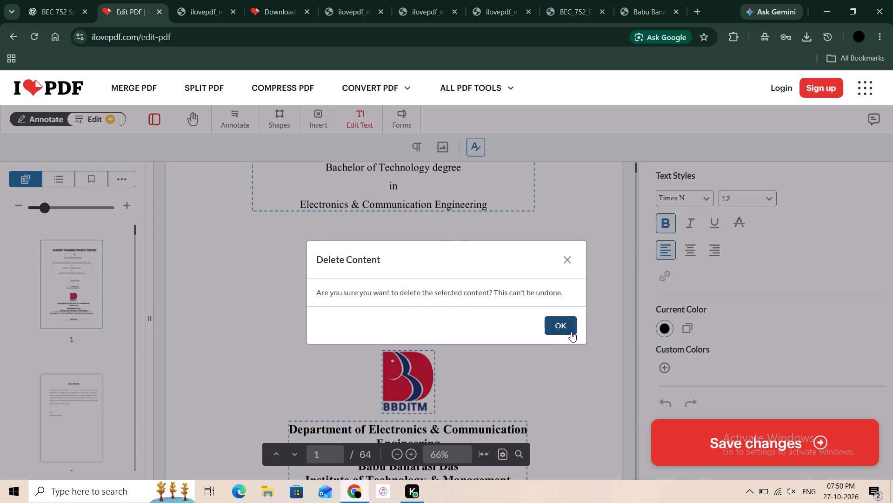
pyautogui.click(571, 332)
# Examine the rest of the cover page, the Declaration and the Acknowledgement for content that needs editing.
pyautogui.scroll(-3, 519, 343)
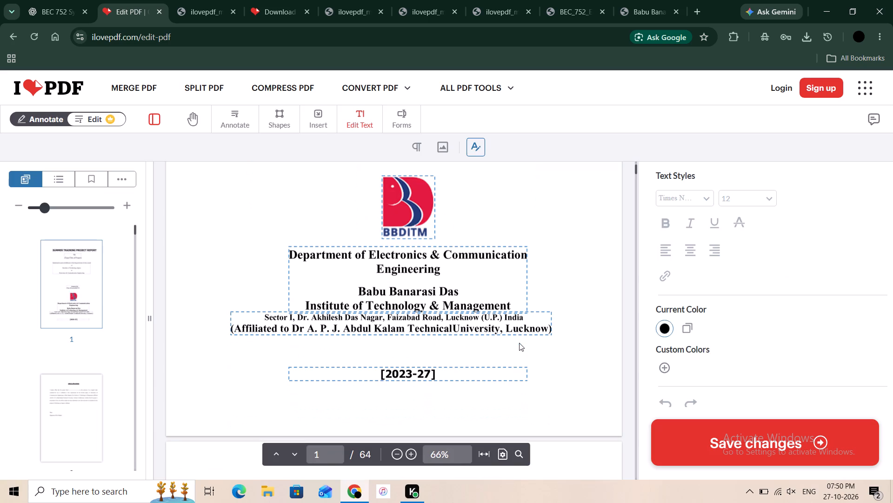
pyautogui.scroll(-6, 519, 343)
pyautogui.scroll(-4, 466, 338)
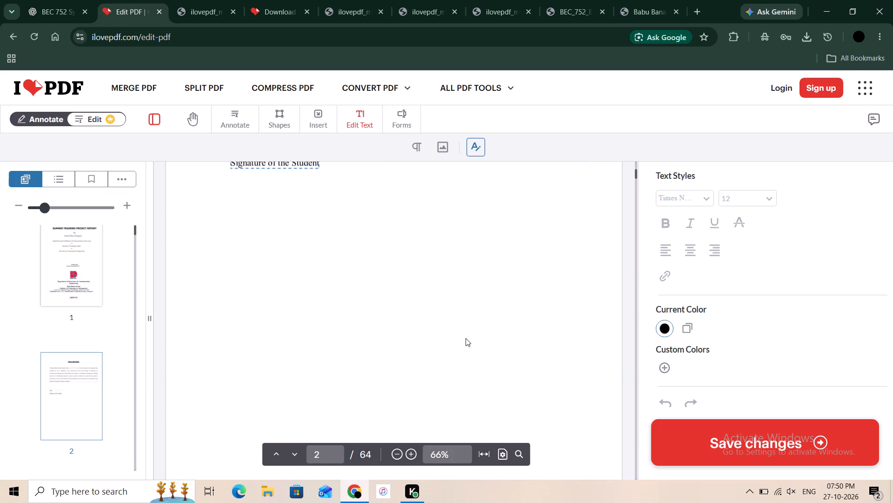
pyautogui.scroll(-18, 466, 338)
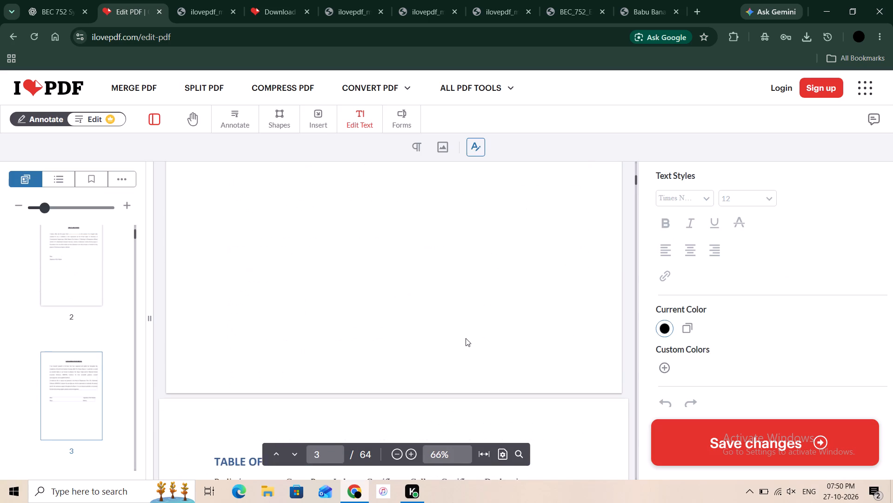
pyautogui.scroll(20, 466, 338)
pyautogui.scroll(11, 466, 338)
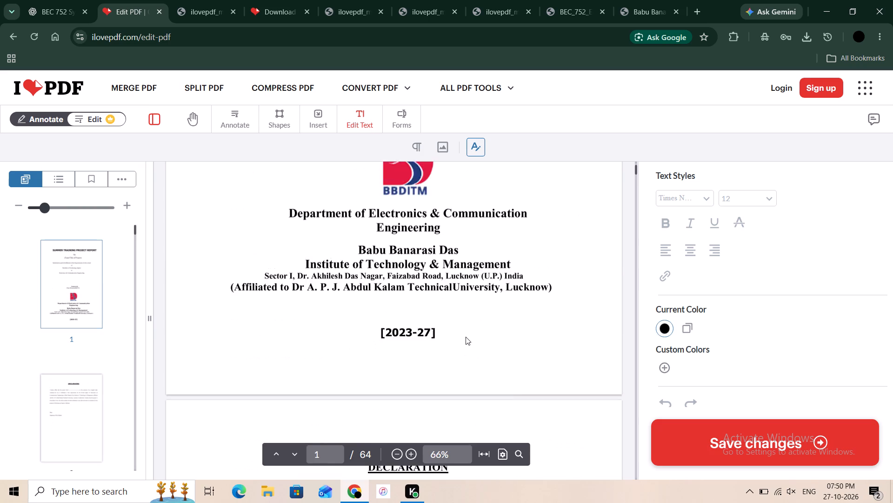
# Clear the whole "On (Topic/Title of Project)" placeholder text block below the cover page title.
pyautogui.scroll(8, 466, 337)
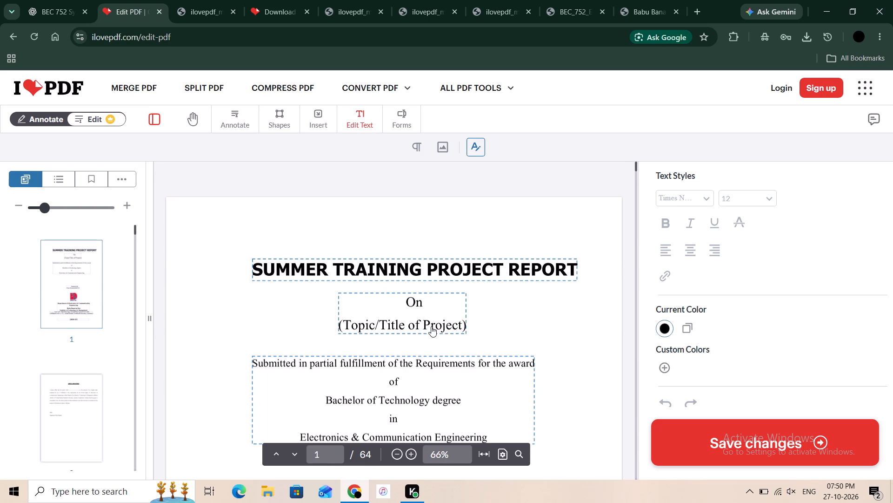
pyautogui.doubleClick(432, 326)
pyautogui.click(433, 326)
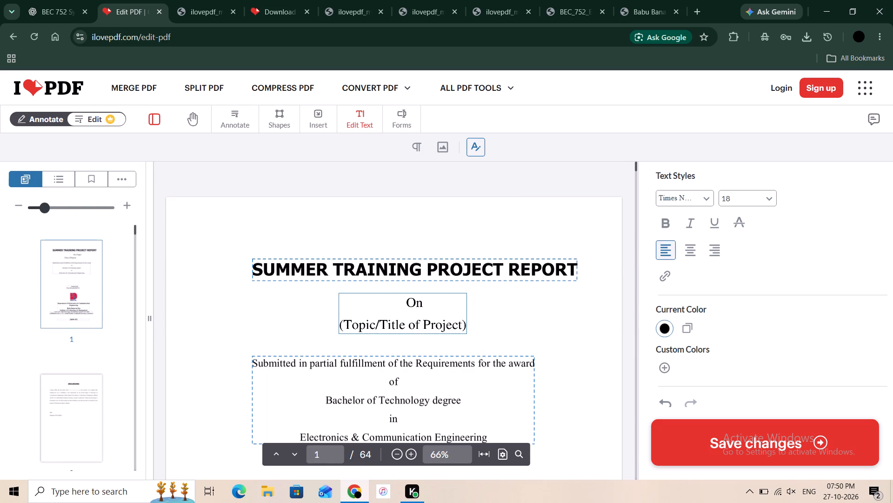
pyautogui.press('Delete')
pyautogui.press('Delete')
pyautogui.press('Delete')
pyautogui.press('Delete')
pyautogui.press('Delete')
pyautogui.press('Delete')
pyautogui.press('Delete')
pyautogui.press('Delete')
pyautogui.press('Delete')
pyautogui.press('Delete')
pyautogui.press('Delete')
pyautogui.press('Delete')
pyautogui.press('Delete')
pyautogui.press('Delete')
pyautogui.press('Delete')
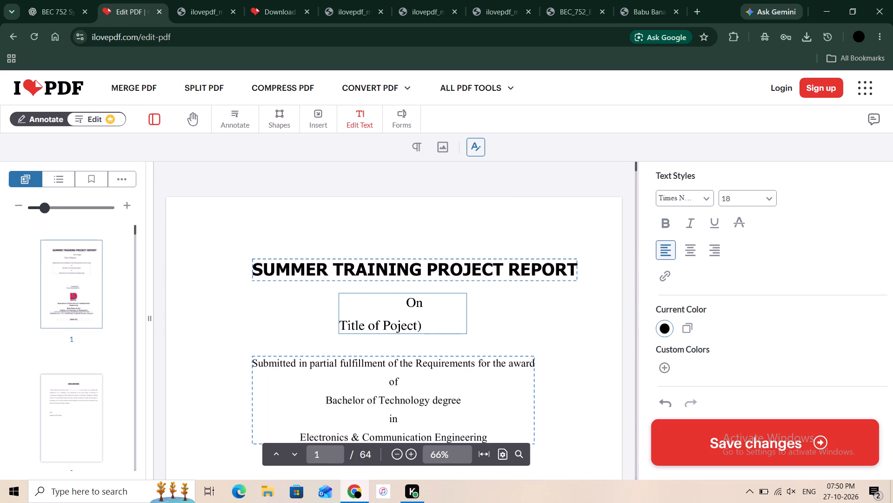
pyautogui.press('BackSpace')
pyautogui.press('BackSpace')
pyautogui.press('BackSpace')
pyautogui.press('BackSpace')
pyautogui.press('BackSpace')
pyautogui.press('BackSpace')
pyautogui.press('BackSpace')
pyautogui.press('BackSpace')
pyautogui.press('BackSpace')
pyautogui.press('BackSpace')
pyautogui.press('BackSpace')
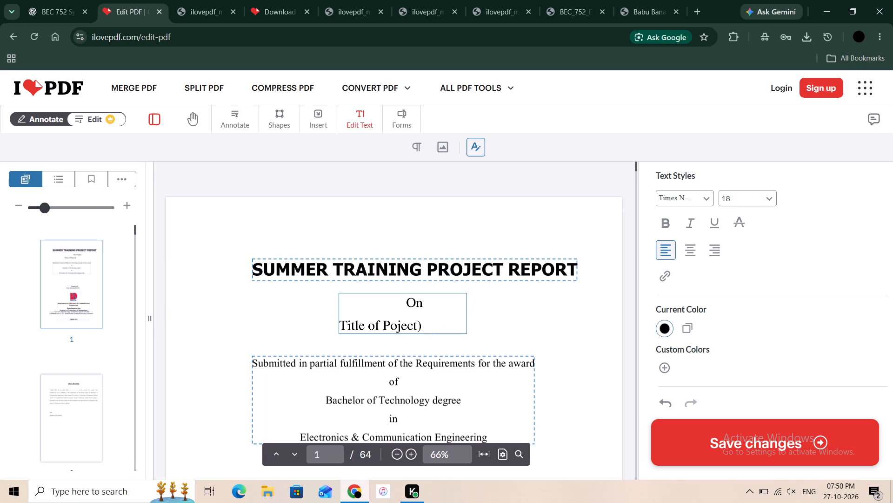
pyautogui.doubleClick(424, 328)
pyautogui.press('BackSpace')
pyautogui.press('BackSpace')
pyautogui.press('BackSpace')
pyautogui.press('BackSpace')
pyautogui.press('BackSpace')
pyautogui.press('BackSpace')
pyautogui.press('BackSpace')
pyautogui.press('BackSpace')
pyautogui.press('BackSpace')
pyautogui.press('BackSpace')
pyautogui.press('BackSpace')
pyautogui.press('BackSpace')
pyautogui.press('BackSpace')
pyautogui.press('BackSpace')
pyautogui.press('BackSpace')
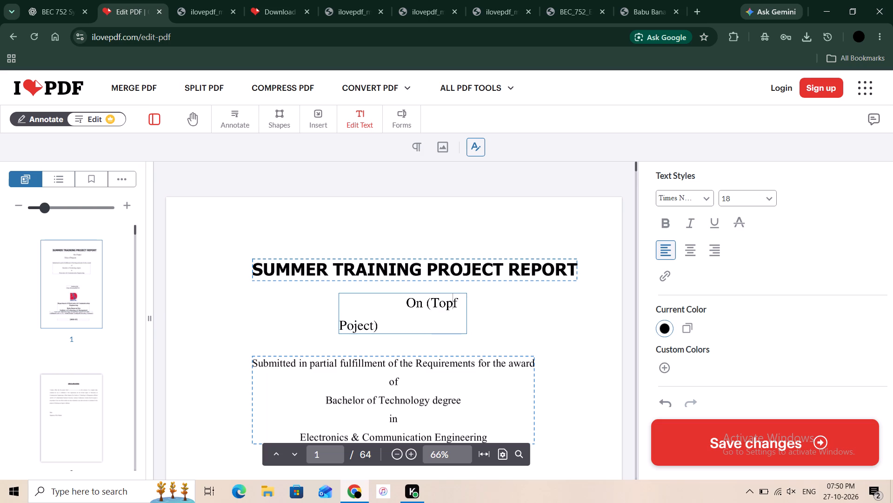
pyautogui.press('BackSpace')
pyautogui.press('BackSpace')
pyautogui.press('BackSpace')
pyautogui.press('BackSpace')
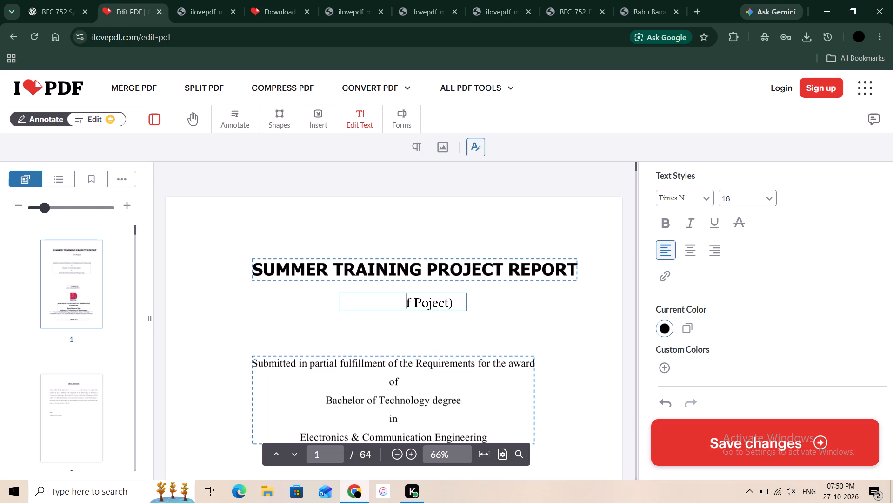
pyautogui.click(453, 298)
pyautogui.press('BackSpace')
pyautogui.press('BackSpace')
pyautogui.press('BackSpace')
pyautogui.press('BackSpace')
pyautogui.press('BackSpace')
pyautogui.press('BackSpace')
pyautogui.press('BackSpace')
pyautogui.press('BackSpace')
pyautogui.press('BackSpace')
# Enter "ON" with "PYTHON DEVELOPER" on the line below it in the cleared block under the cover page title.
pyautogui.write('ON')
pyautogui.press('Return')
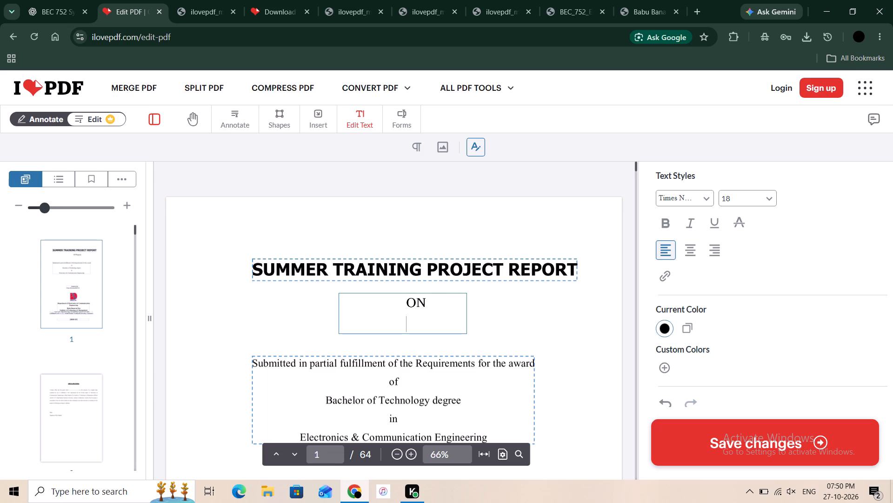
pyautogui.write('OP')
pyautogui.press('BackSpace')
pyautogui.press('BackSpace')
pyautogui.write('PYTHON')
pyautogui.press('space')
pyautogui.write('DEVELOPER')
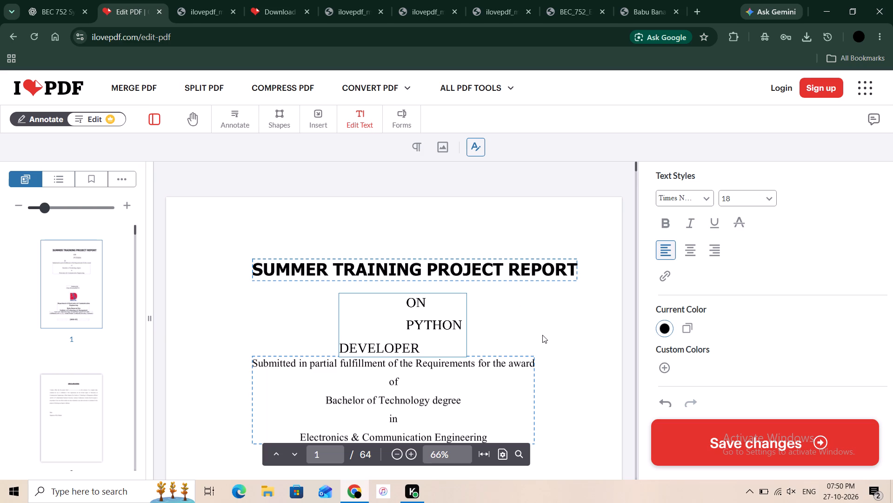
pyautogui.click(583, 334)
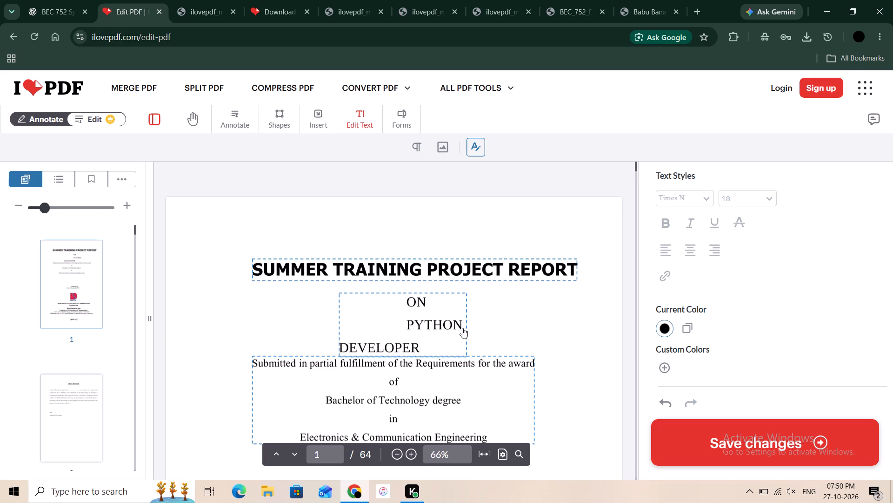
# Widen the "ON PYTHON DEVELOPER" text box on the cover page and shift it towards the left margin.
pyautogui.moveTo(466, 325); pyautogui.dragTo(479, 323)
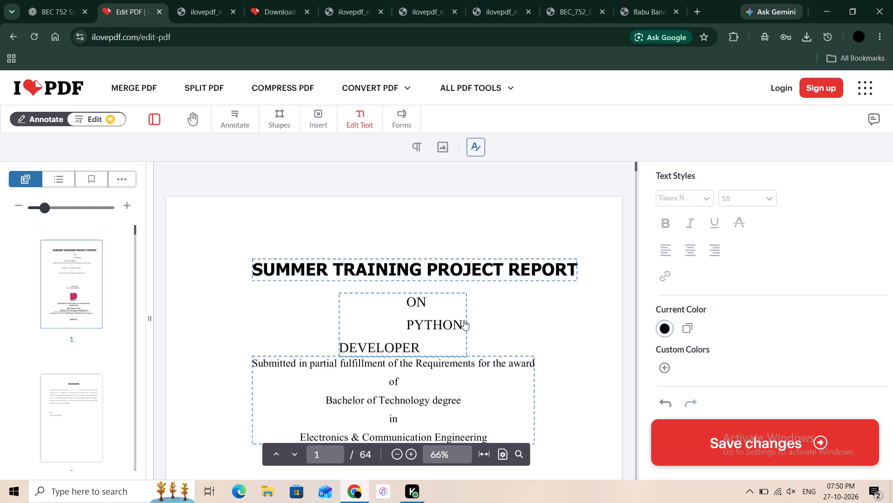
pyautogui.click(464, 320)
pyautogui.moveTo(466, 324); pyautogui.dragTo(541, 328)
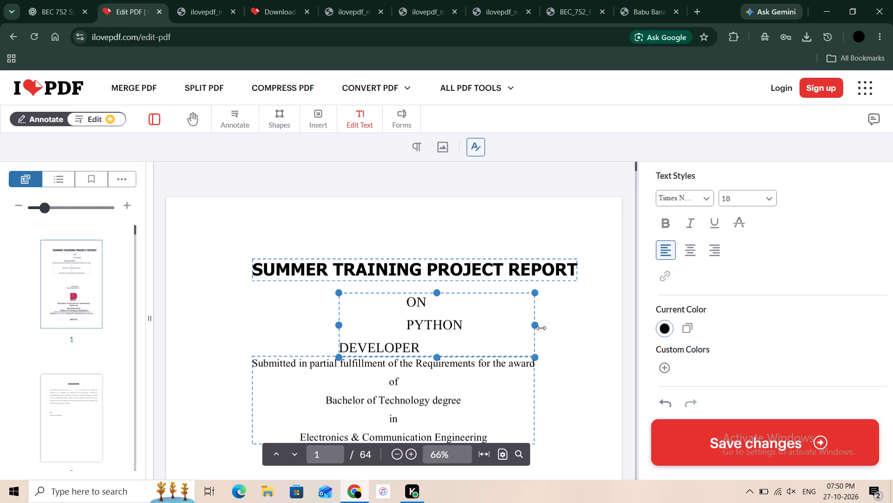
pyautogui.moveTo(541, 328); pyautogui.dragTo(542, 328)
pyautogui.moveTo(468, 324); pyautogui.dragTo(409, 318)
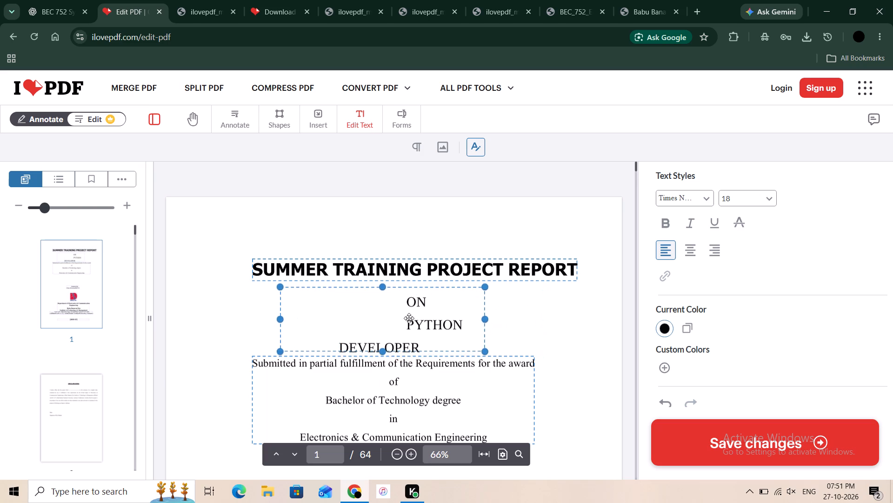
pyautogui.moveTo(409, 318); pyautogui.dragTo(433, 320)
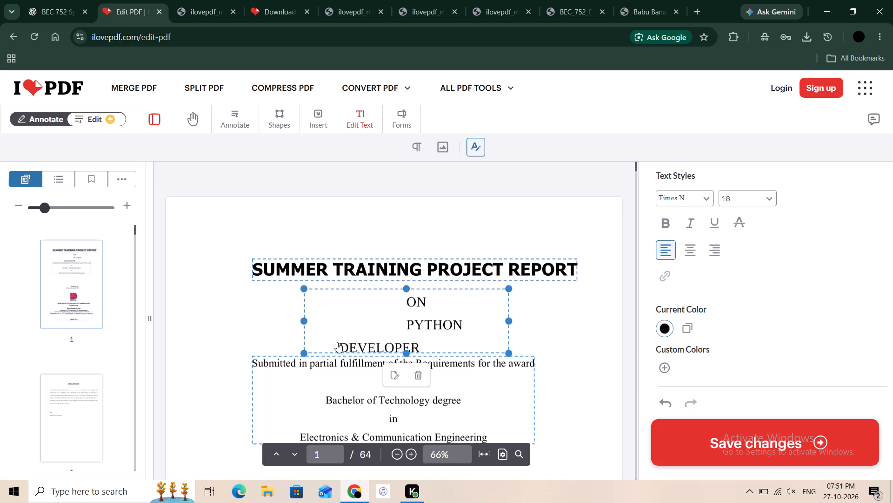
pyautogui.click(337, 342)
pyautogui.click(384, 341)
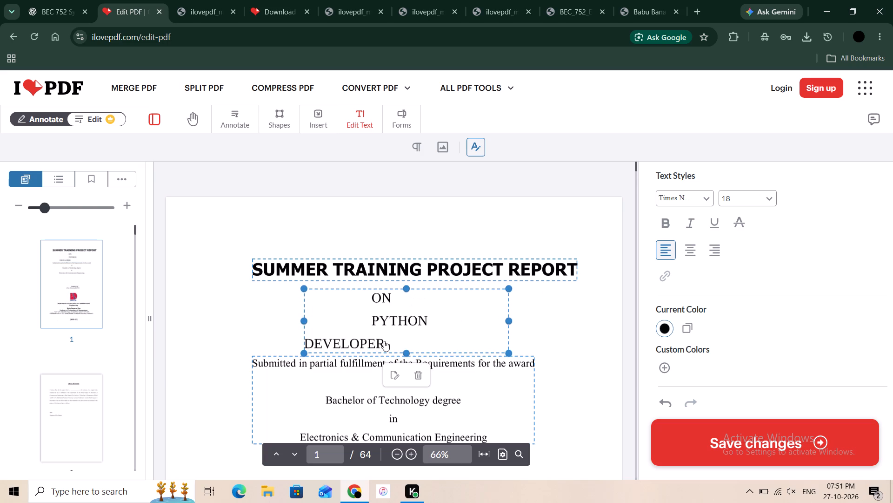
# Bring "DEVELOPER" up onto the "PYTHON" line by removing the gap between the two words.
pyautogui.click(437, 323)
pyautogui.tripleClick(324, 340)
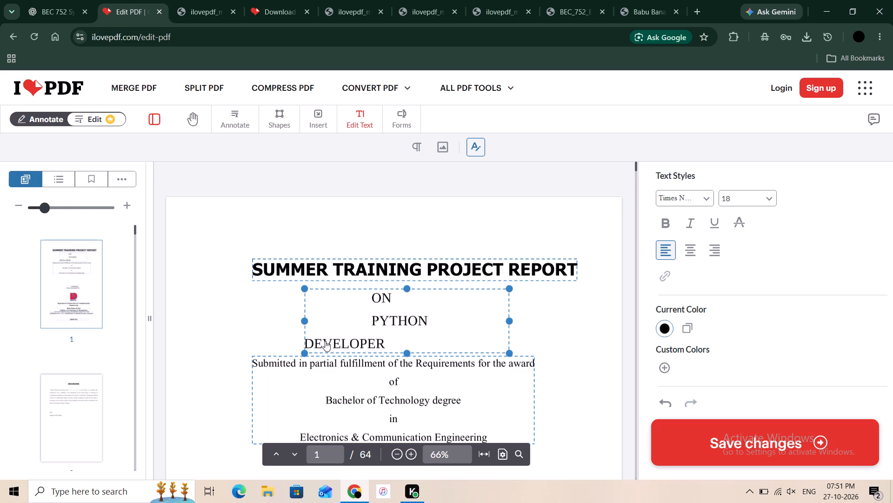
pyautogui.click(344, 341)
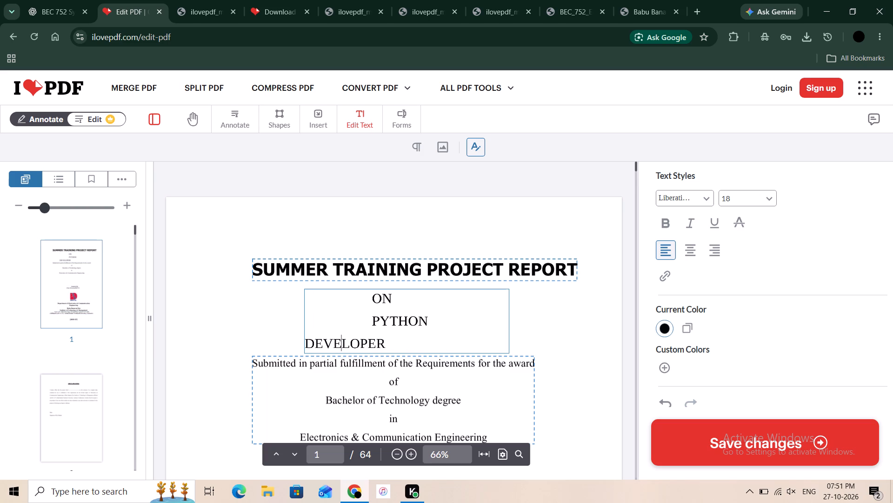
pyautogui.press('Left')
pyautogui.press('Left')
pyautogui.press('Left')
pyautogui.press('Left')
pyautogui.press('BackSpace')
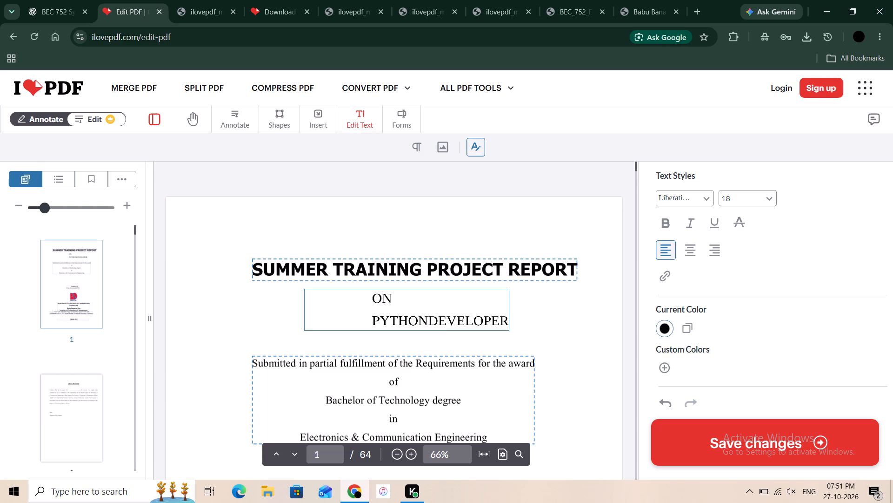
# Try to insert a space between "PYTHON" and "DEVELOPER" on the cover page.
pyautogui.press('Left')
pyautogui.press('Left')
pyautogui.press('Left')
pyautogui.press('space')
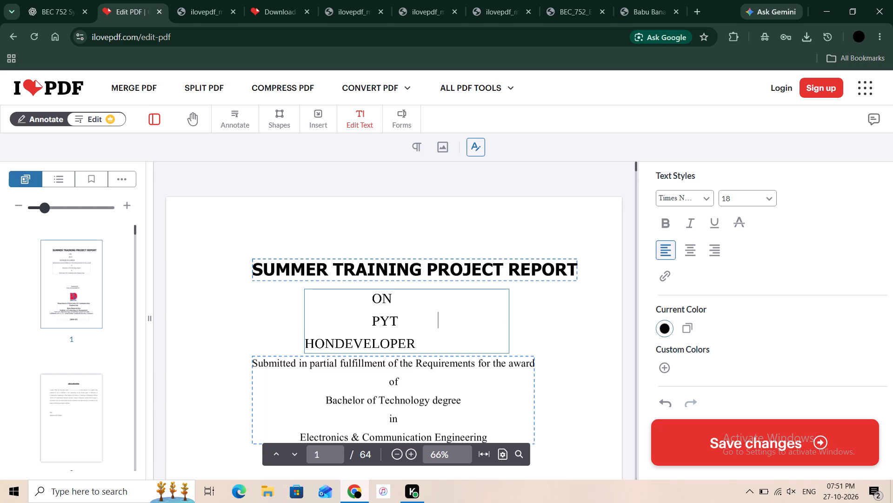
# Widen the project topic text box further so the topic fits on one line.
pyautogui.moveTo(510, 318); pyautogui.dragTo(532, 320)
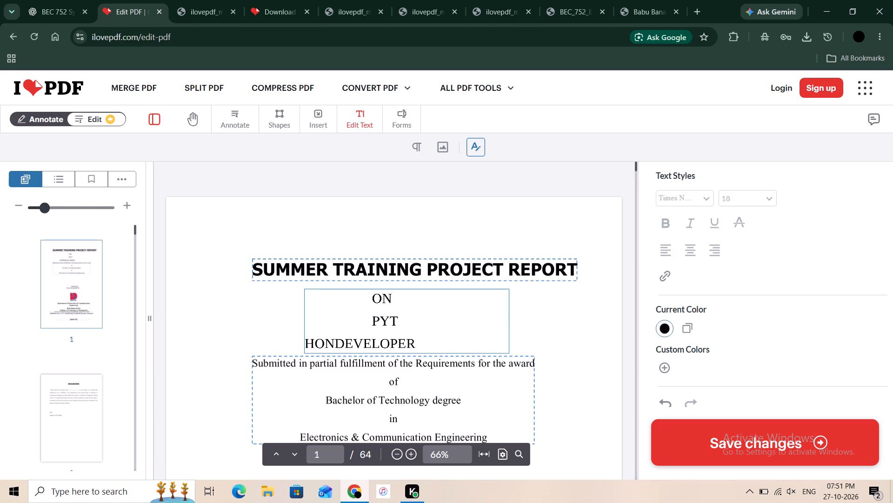
pyautogui.click(475, 319)
pyautogui.click(509, 321)
pyautogui.click(497, 325)
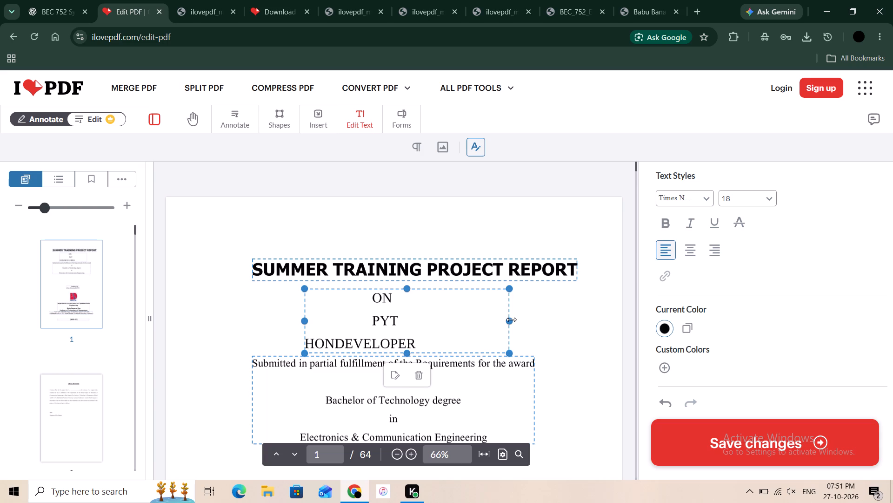
pyautogui.moveTo(511, 319); pyautogui.dragTo(585, 325)
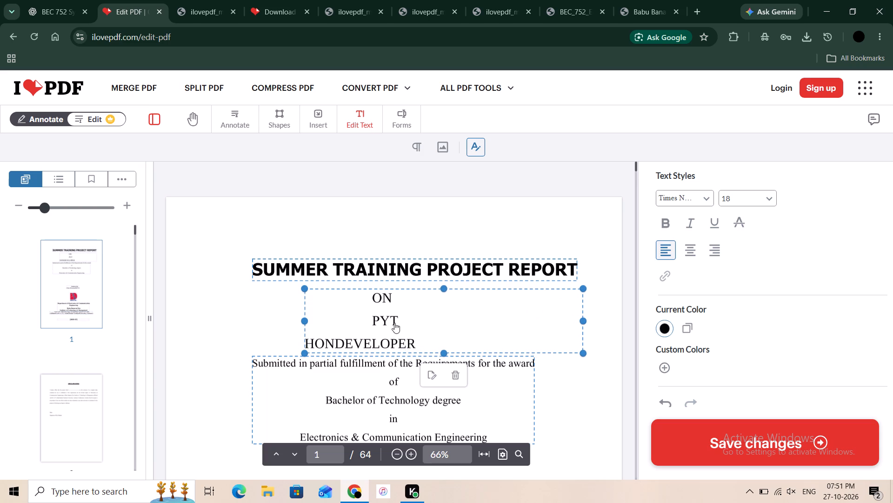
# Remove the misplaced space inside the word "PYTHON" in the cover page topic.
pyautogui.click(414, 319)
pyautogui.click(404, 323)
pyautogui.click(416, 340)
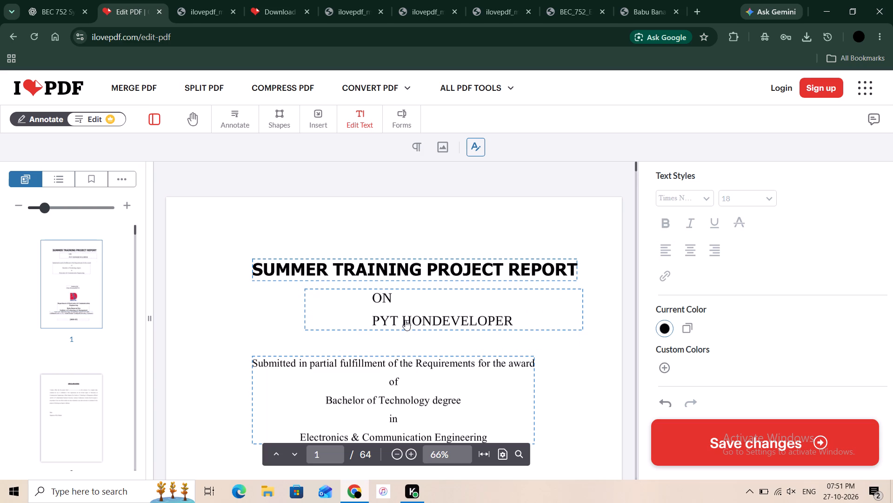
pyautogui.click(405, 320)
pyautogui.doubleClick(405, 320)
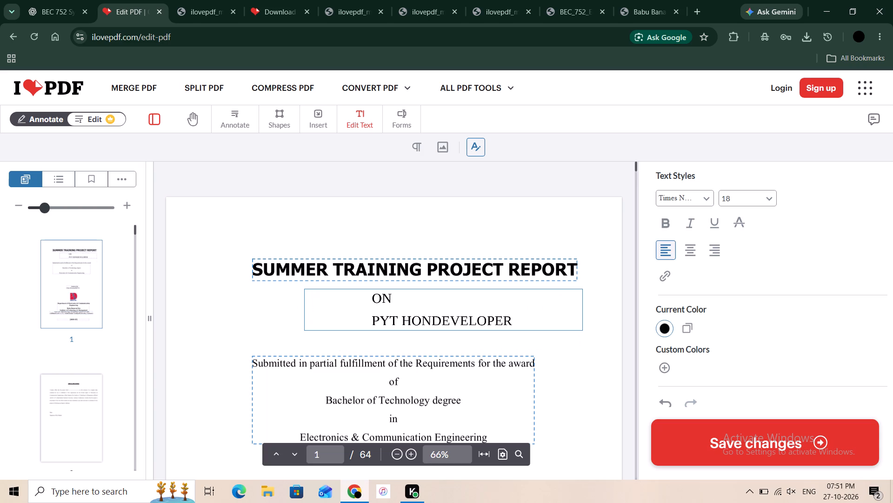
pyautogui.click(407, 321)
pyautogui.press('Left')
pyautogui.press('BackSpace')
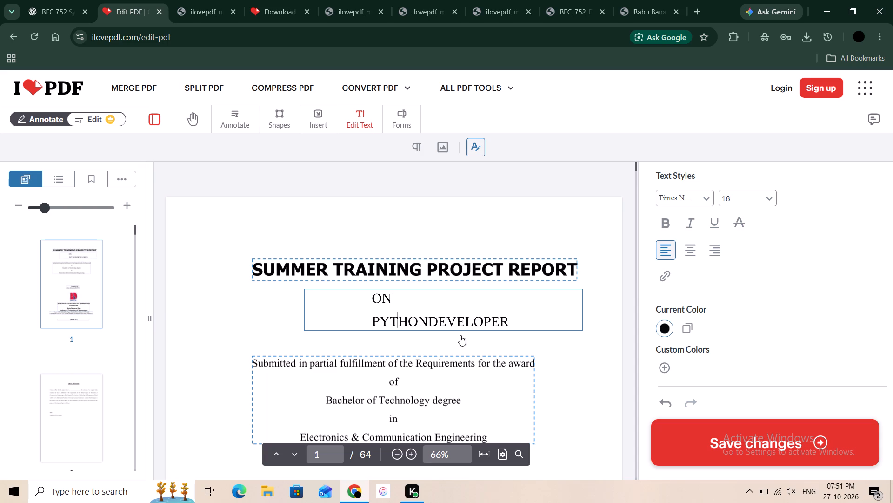
# Insert a space between "PYTHON" and "DEVELOPER" in the cover page topic.
pyautogui.click(429, 322)
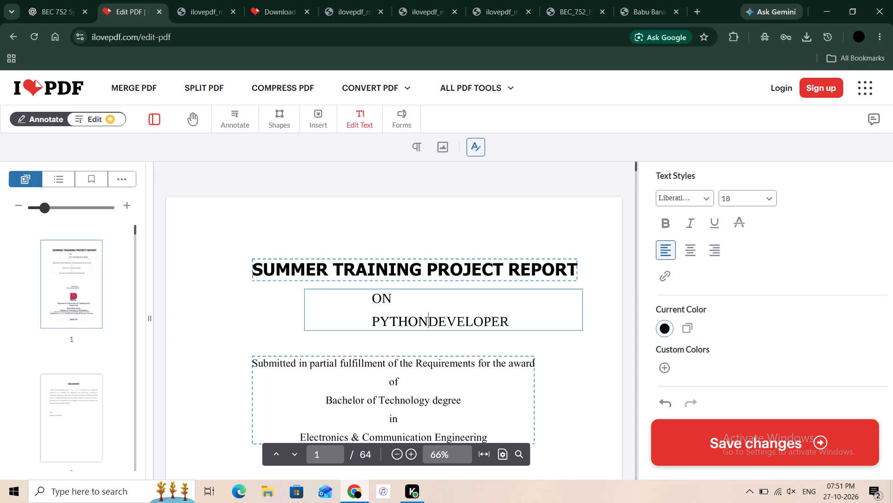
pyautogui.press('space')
# Enter the student's full name directly before the "(Name Of student)" placeholder beneath "Submitted By" on the cover page.
pyautogui.scroll(-8, 516, 353)
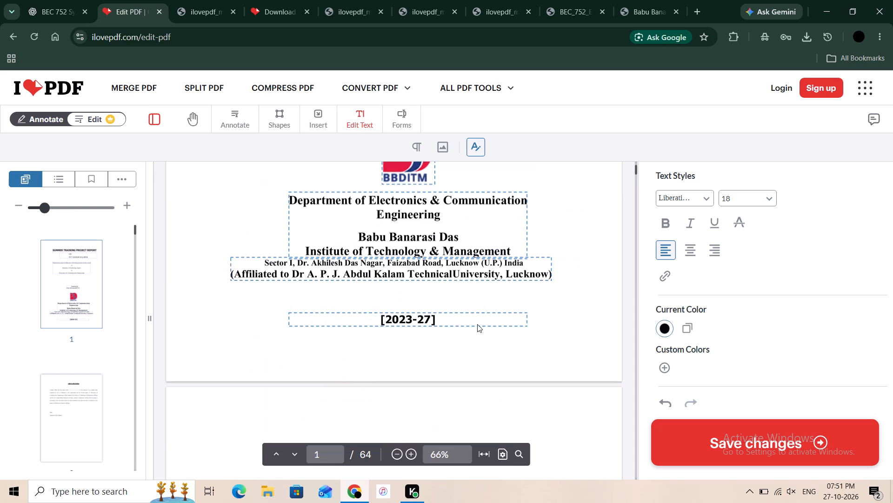
pyautogui.scroll(4, 452, 290)
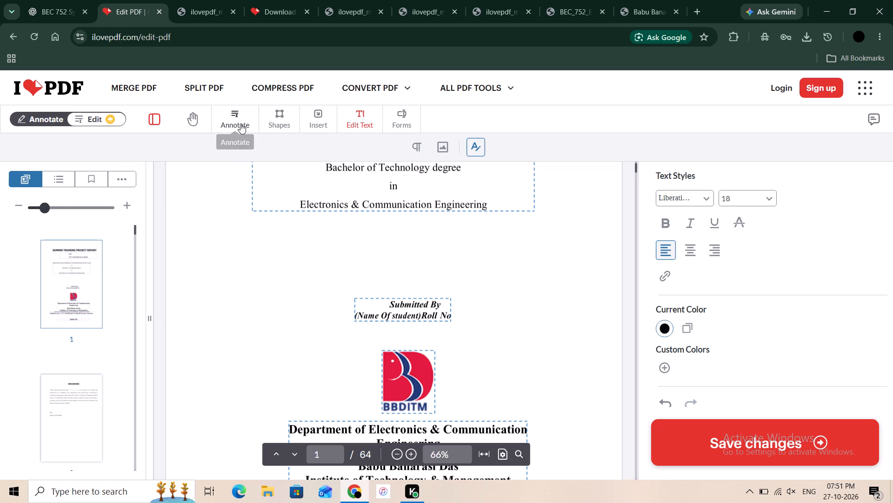
pyautogui.click(455, 309)
pyautogui.doubleClick(457, 303)
pyautogui.click(443, 304)
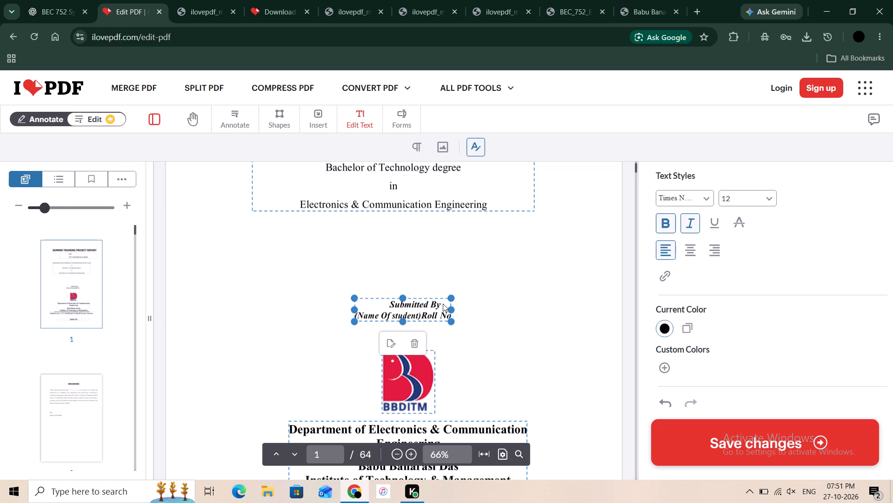
pyautogui.click(443, 304)
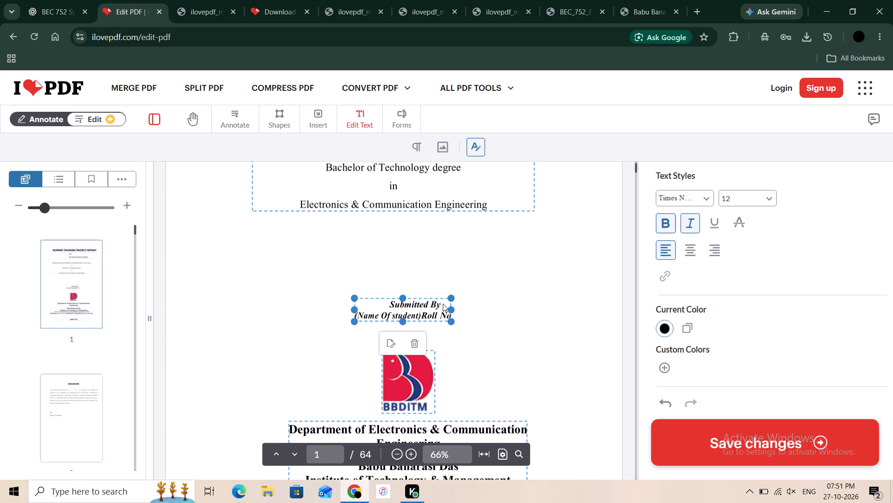
pyautogui.doubleClick(443, 304)
pyautogui.click(443, 304)
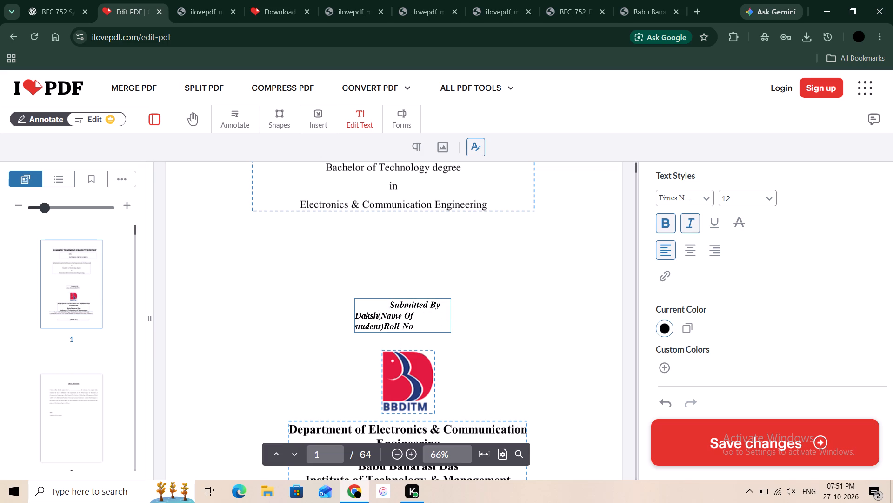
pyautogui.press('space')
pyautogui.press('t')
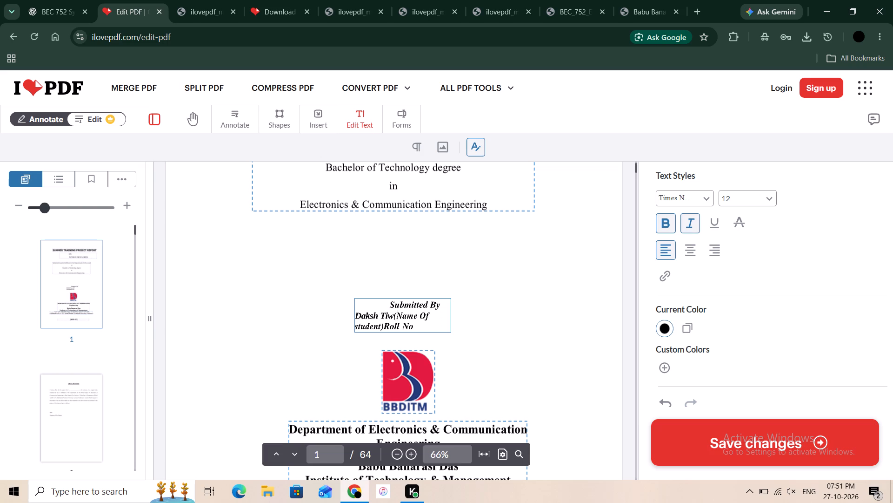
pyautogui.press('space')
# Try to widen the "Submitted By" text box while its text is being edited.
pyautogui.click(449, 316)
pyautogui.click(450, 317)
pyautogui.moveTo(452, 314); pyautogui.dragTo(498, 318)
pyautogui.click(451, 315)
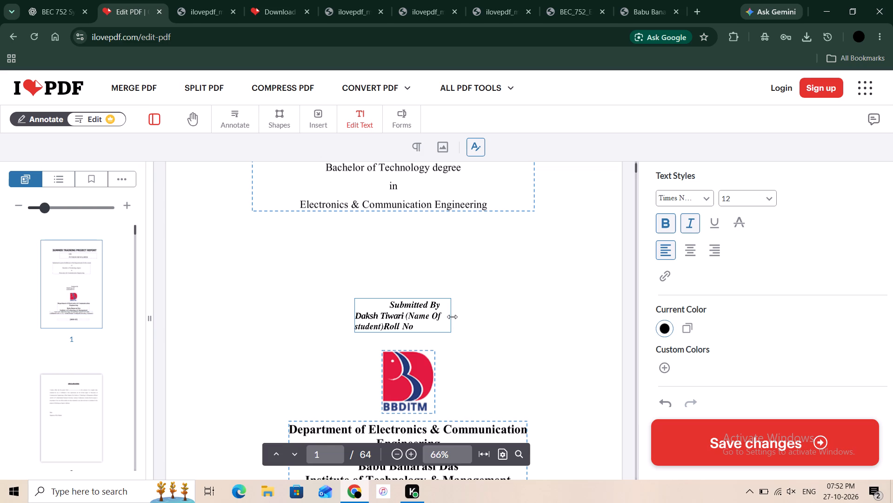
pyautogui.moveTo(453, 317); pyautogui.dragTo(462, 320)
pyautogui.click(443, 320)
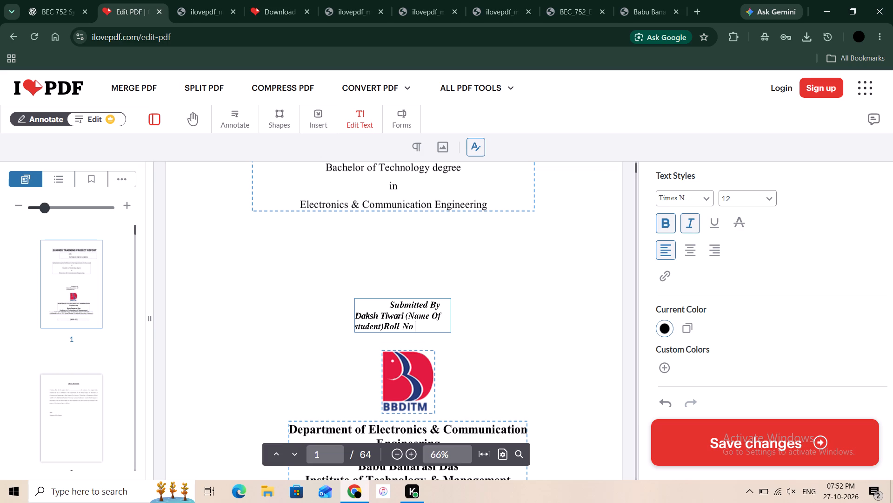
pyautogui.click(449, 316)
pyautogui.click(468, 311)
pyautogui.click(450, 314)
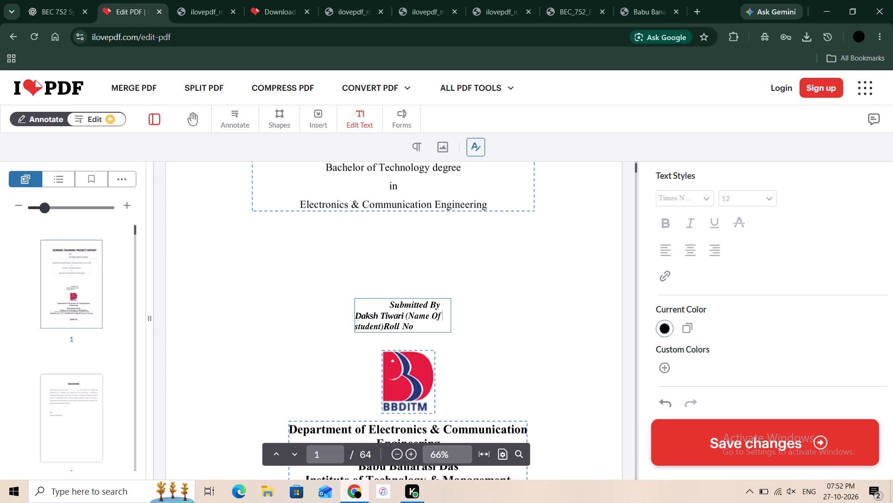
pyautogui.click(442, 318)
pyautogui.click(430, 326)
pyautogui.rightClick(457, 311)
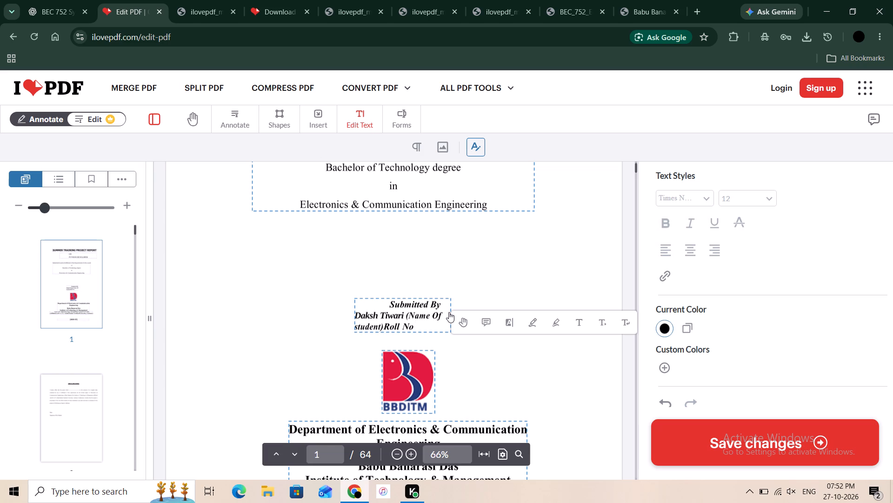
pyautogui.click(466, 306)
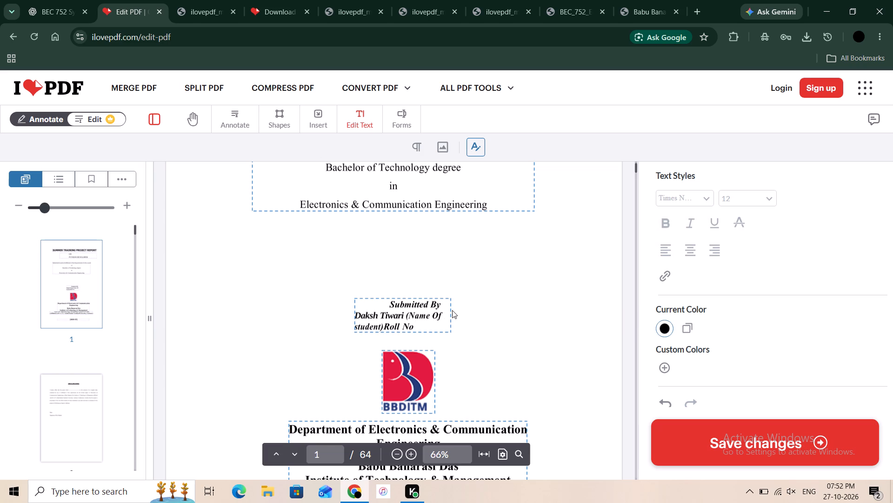
# Widen the "Submitted By" text box to well past the logo's right edge so its text reflows onto two lines.
pyautogui.click(446, 312)
pyautogui.moveTo(450, 314); pyautogui.dragTo(521, 314)
pyautogui.click(485, 360)
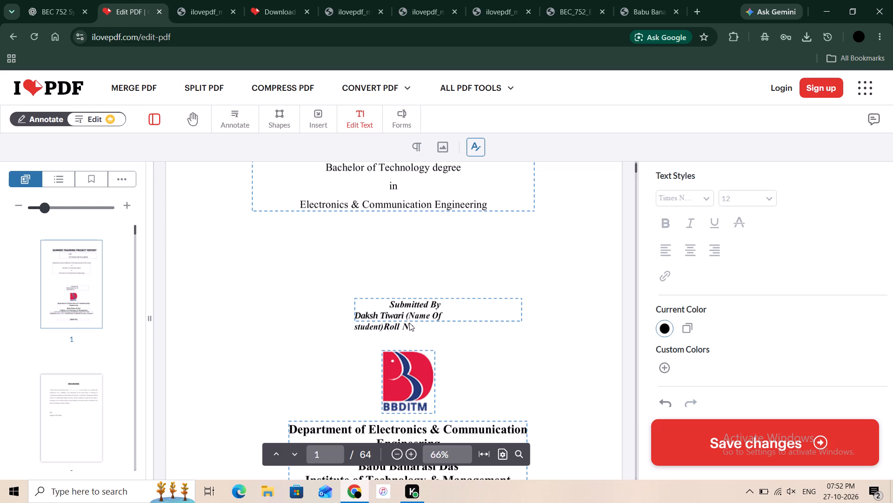
pyautogui.click(439, 313)
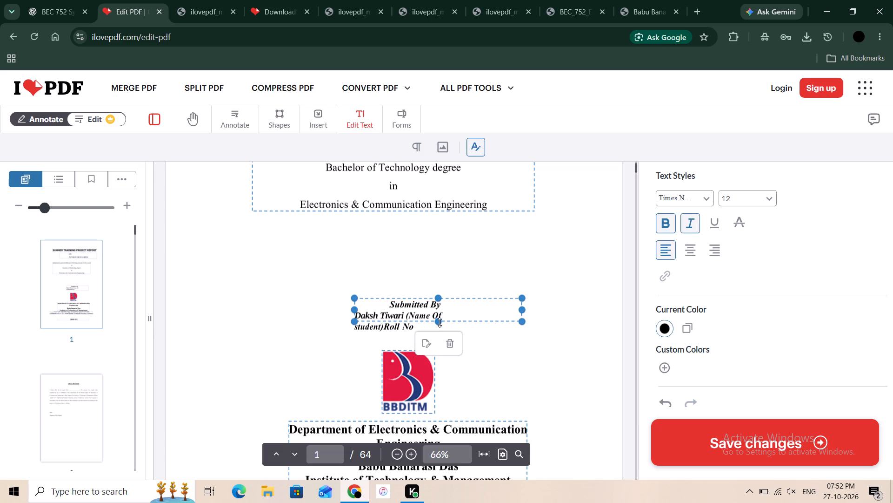
pyautogui.click(395, 314)
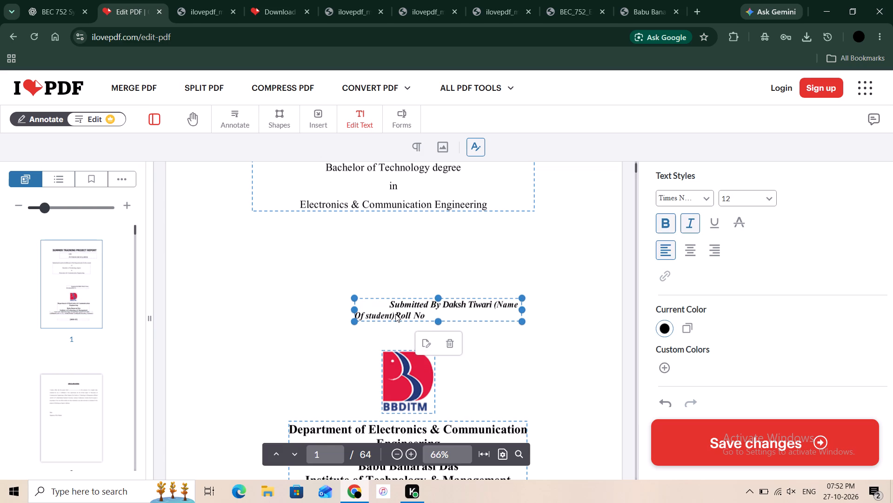
pyautogui.click(531, 340)
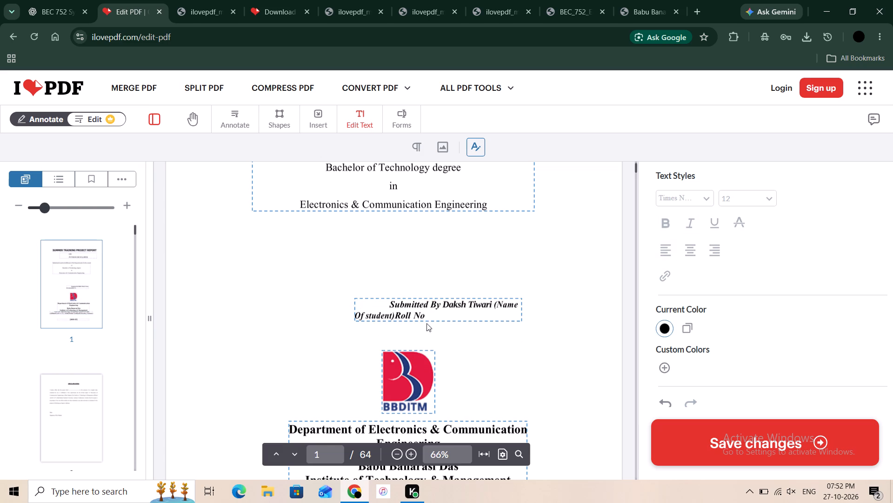
# Delete the "(Name Of student)" placeholder between the student's name and "Roll No" in the "Submitted By" block.
pyautogui.click(399, 313)
pyautogui.doubleClick(397, 313)
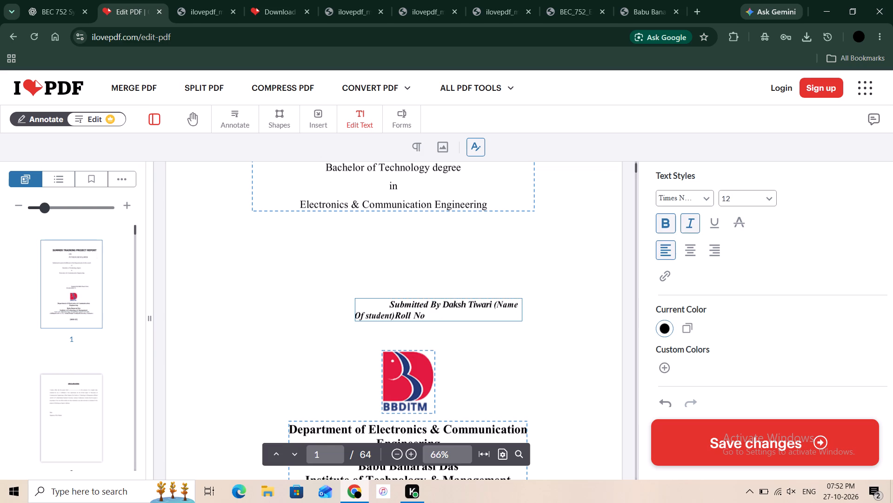
pyautogui.click(397, 313)
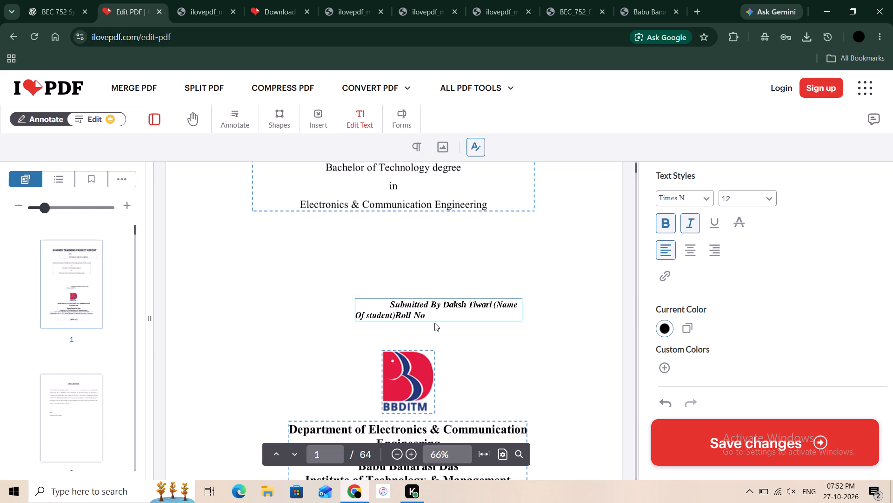
pyautogui.press('BackSpace')
pyautogui.press('BackSpace')
pyautogui.press('BackSpace')
pyautogui.press('BackSpace')
pyautogui.press('BackSpace')
pyautogui.press('BackSpace')
pyautogui.press('BackSpace')
pyautogui.press('BackSpace')
pyautogui.press('BackSpace')
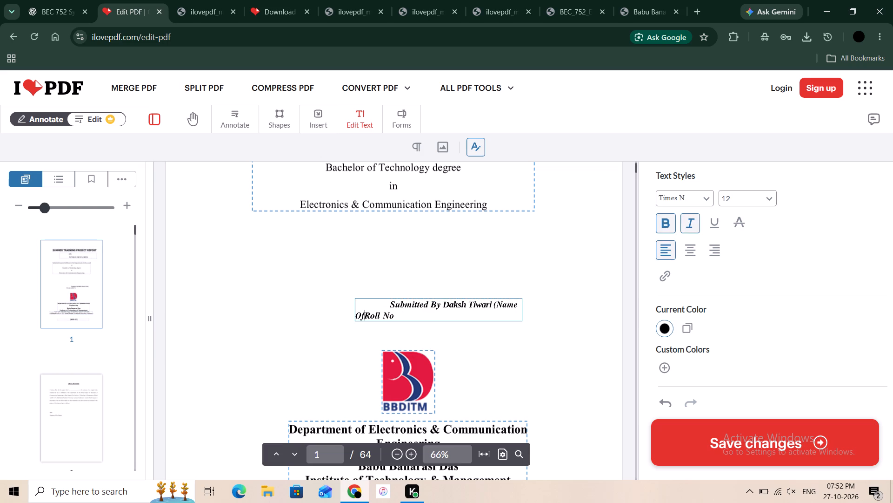
pyautogui.press('BackSpace')
pyautogui.press('BackSpace')
pyautogui.press('BackSpace')
pyautogui.press('BackSpace')
pyautogui.press('BackSpace')
pyautogui.press('BackSpace')
pyautogui.press('BackSpace')
pyautogui.press('BackSpace')
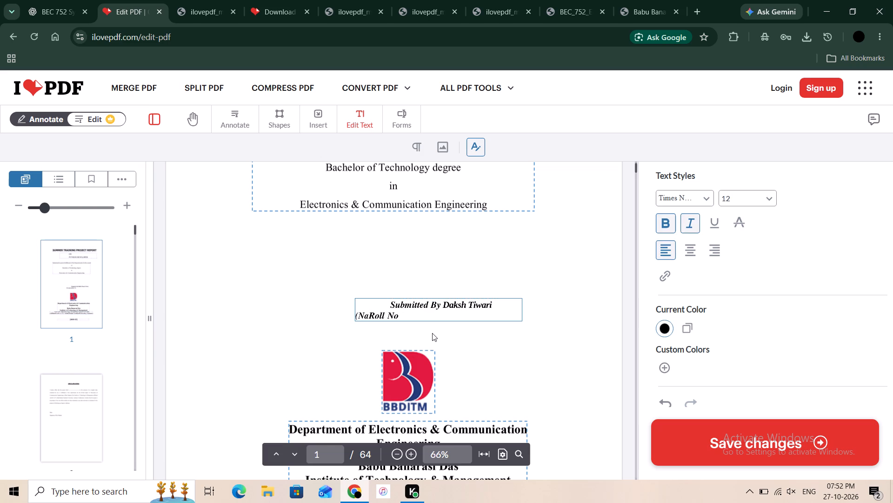
pyautogui.click(366, 314)
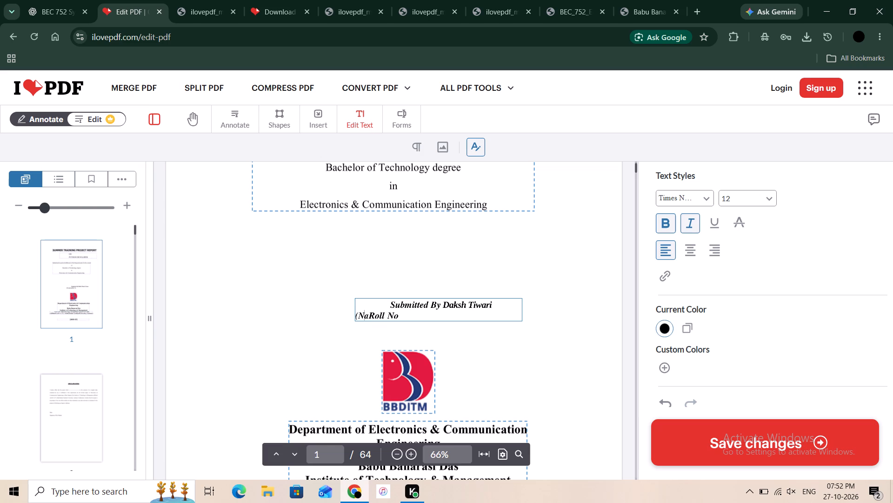
# Remove the leftover "(Na" after the student's name and put "Roll No" on its own line.
pyautogui.click(371, 315)
pyautogui.press('BackSpace')
pyautogui.press('BackSpace')
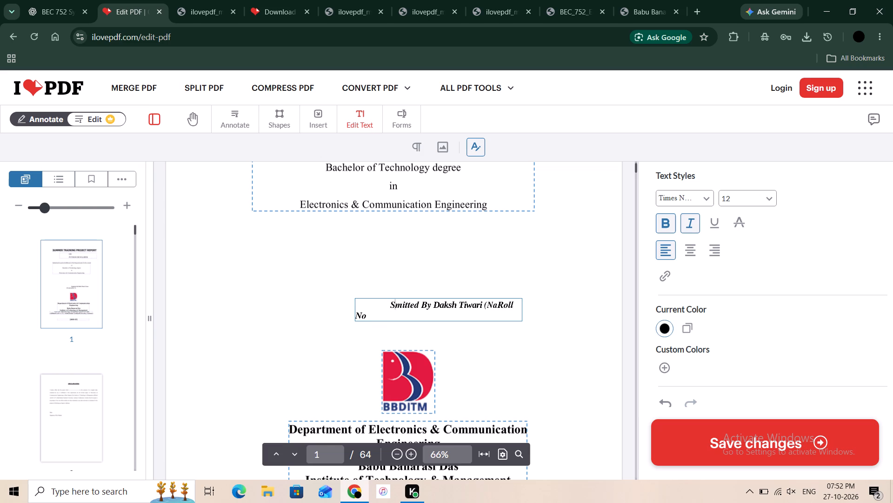
pyautogui.click(496, 306)
pyautogui.press('BackSpace')
pyautogui.press('BackSpace')
pyautogui.press('BackSpace')
pyautogui.press('Return')
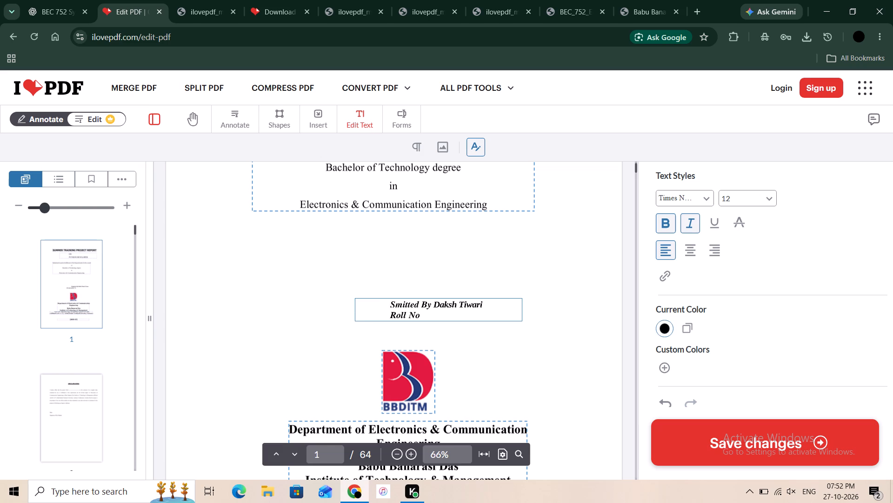
# Enter the student's roll number after "Roll No" on the cover page.
pyautogui.click(430, 317)
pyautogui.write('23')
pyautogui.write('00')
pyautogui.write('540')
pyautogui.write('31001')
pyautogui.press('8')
pyautogui.click(580, 384)
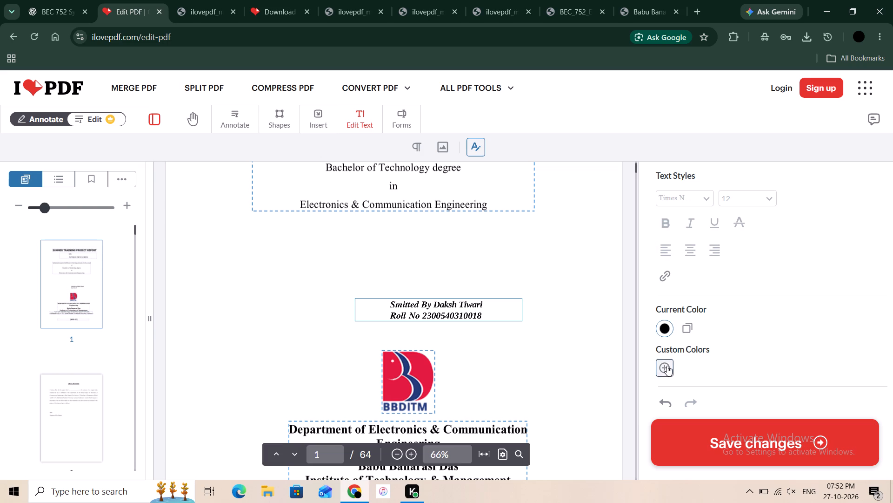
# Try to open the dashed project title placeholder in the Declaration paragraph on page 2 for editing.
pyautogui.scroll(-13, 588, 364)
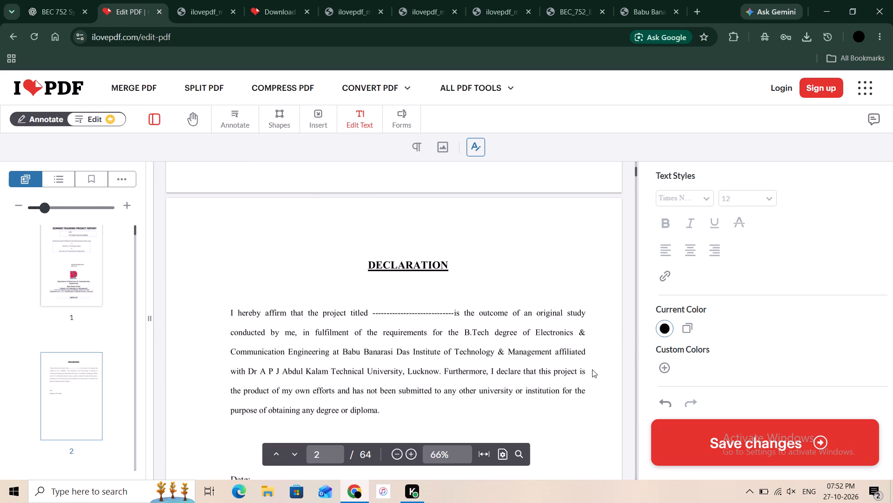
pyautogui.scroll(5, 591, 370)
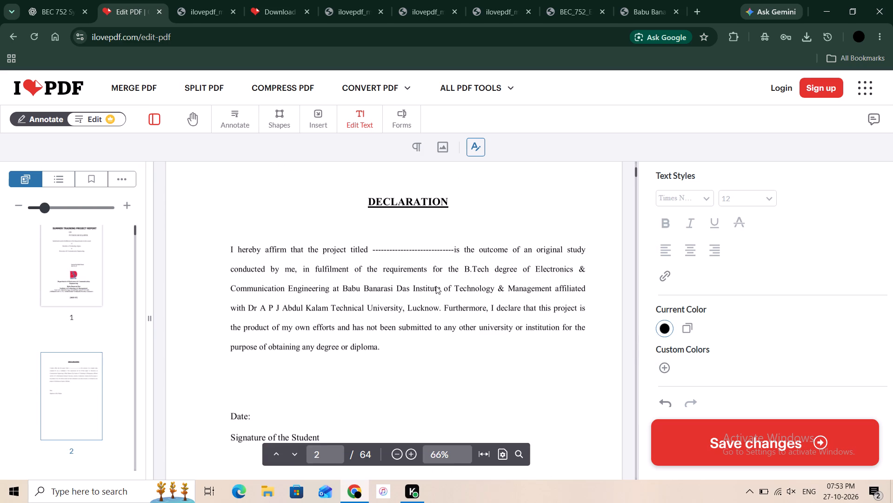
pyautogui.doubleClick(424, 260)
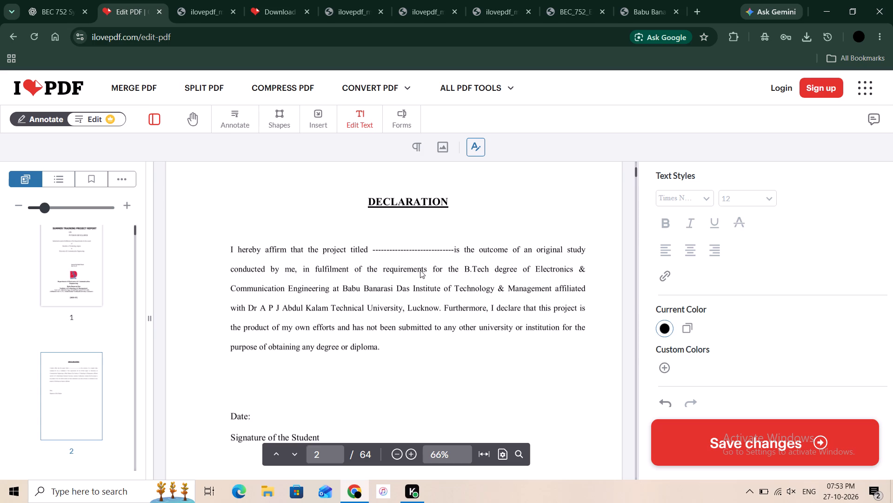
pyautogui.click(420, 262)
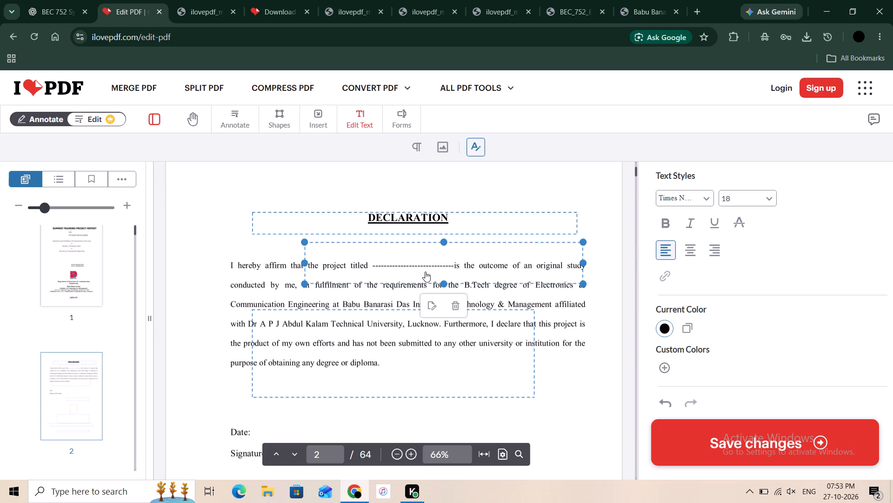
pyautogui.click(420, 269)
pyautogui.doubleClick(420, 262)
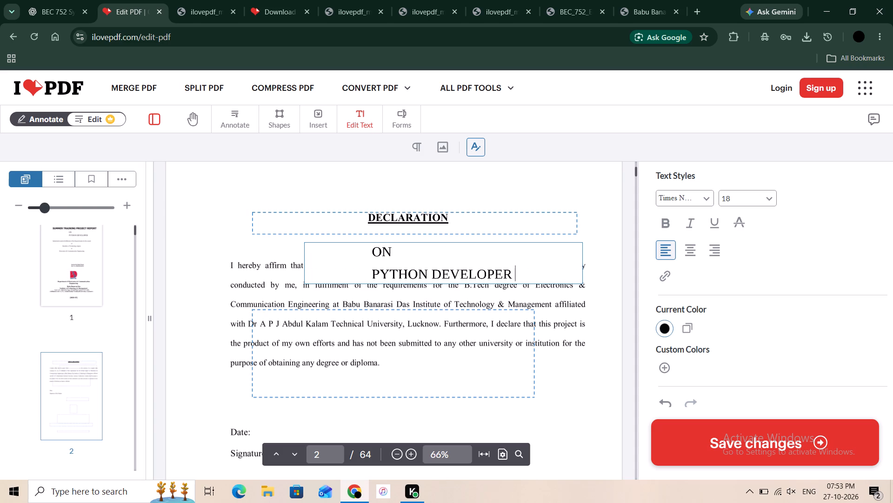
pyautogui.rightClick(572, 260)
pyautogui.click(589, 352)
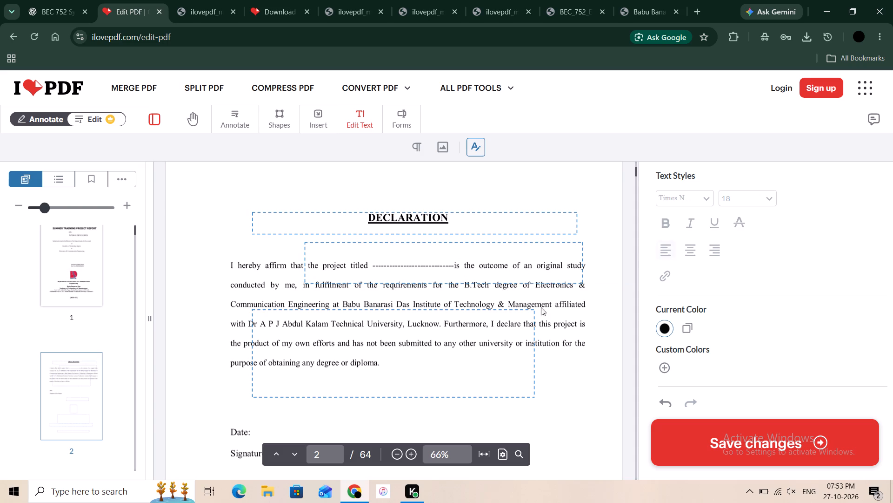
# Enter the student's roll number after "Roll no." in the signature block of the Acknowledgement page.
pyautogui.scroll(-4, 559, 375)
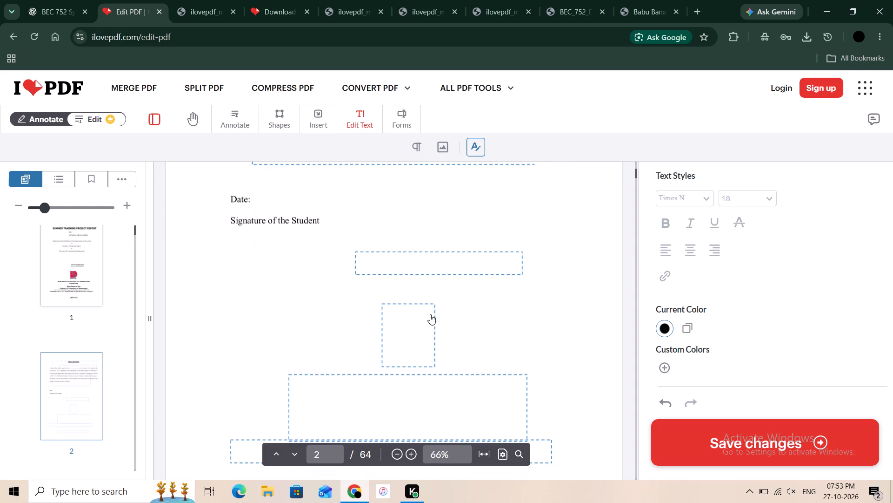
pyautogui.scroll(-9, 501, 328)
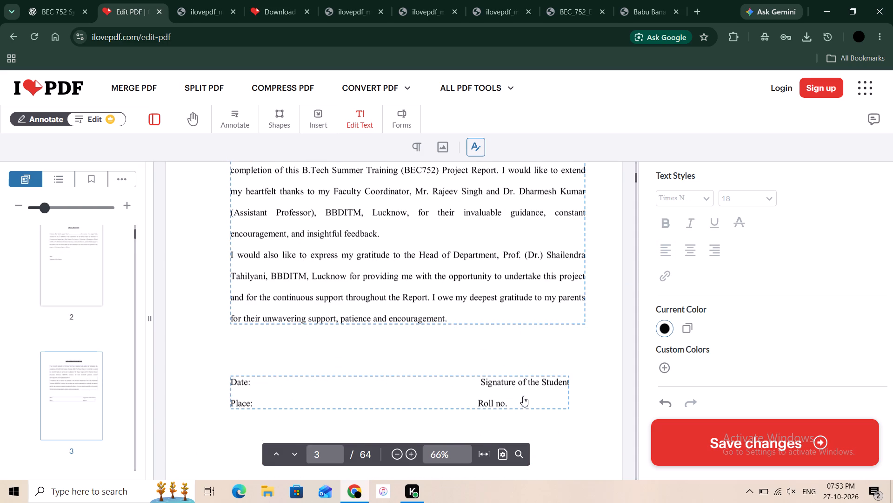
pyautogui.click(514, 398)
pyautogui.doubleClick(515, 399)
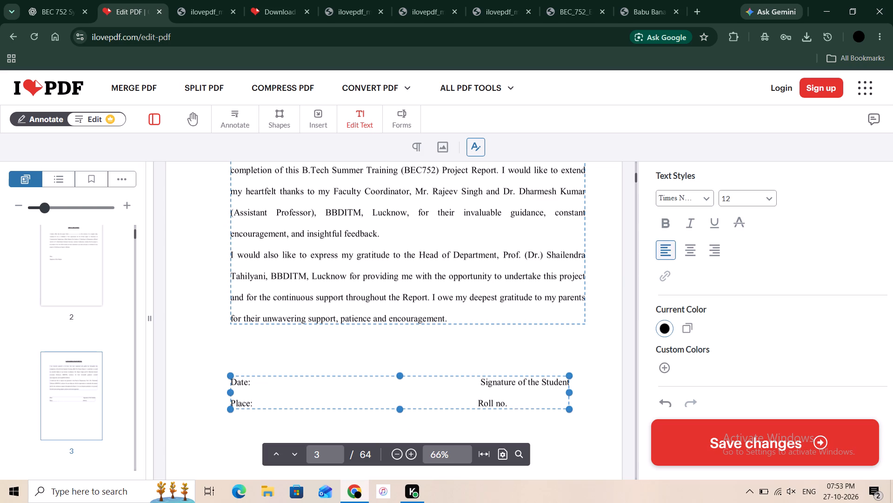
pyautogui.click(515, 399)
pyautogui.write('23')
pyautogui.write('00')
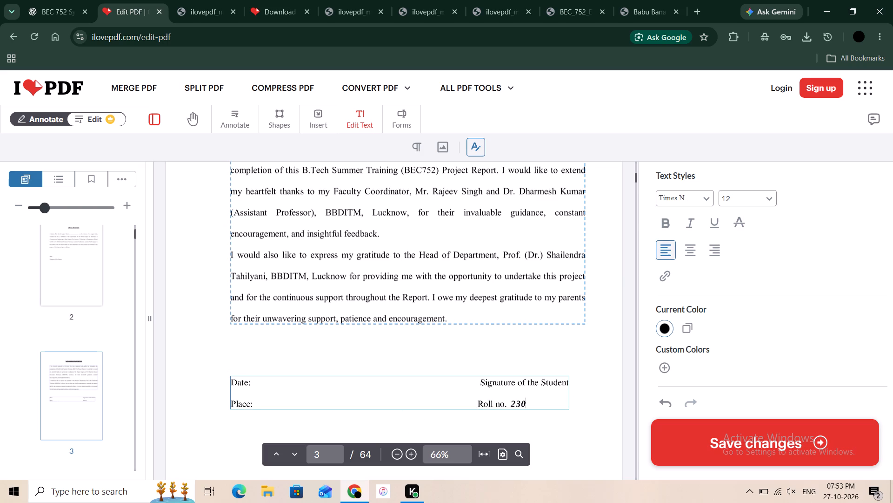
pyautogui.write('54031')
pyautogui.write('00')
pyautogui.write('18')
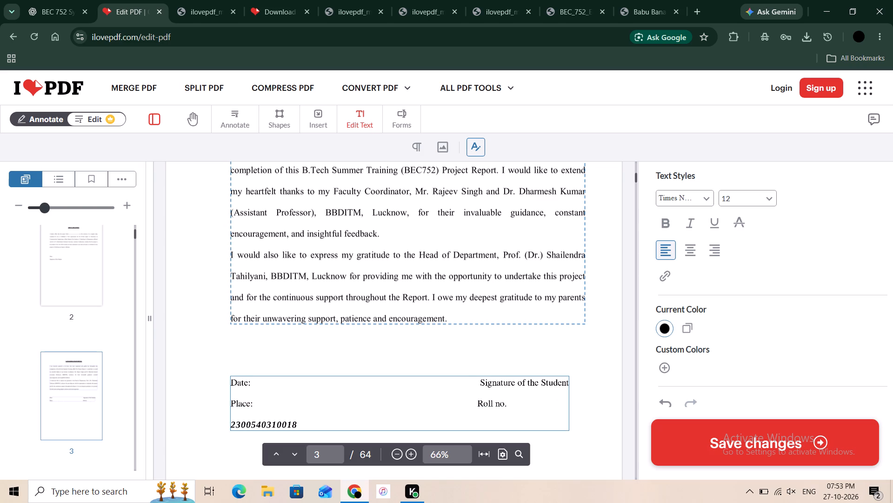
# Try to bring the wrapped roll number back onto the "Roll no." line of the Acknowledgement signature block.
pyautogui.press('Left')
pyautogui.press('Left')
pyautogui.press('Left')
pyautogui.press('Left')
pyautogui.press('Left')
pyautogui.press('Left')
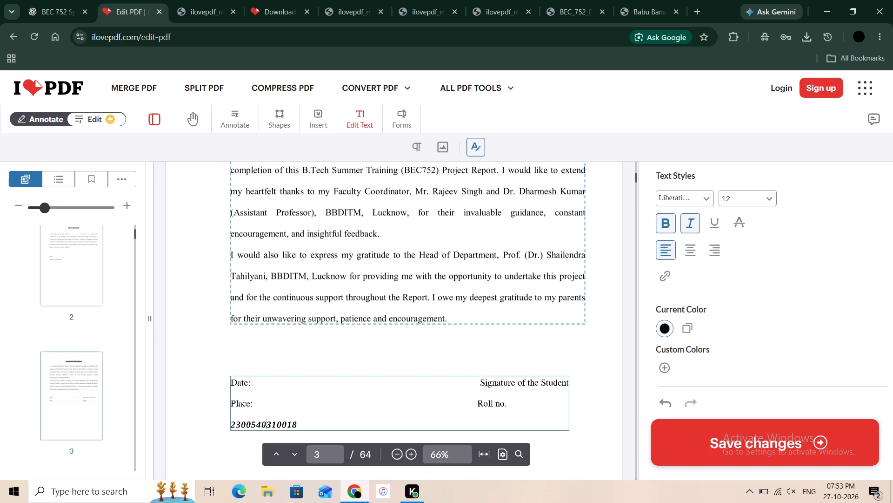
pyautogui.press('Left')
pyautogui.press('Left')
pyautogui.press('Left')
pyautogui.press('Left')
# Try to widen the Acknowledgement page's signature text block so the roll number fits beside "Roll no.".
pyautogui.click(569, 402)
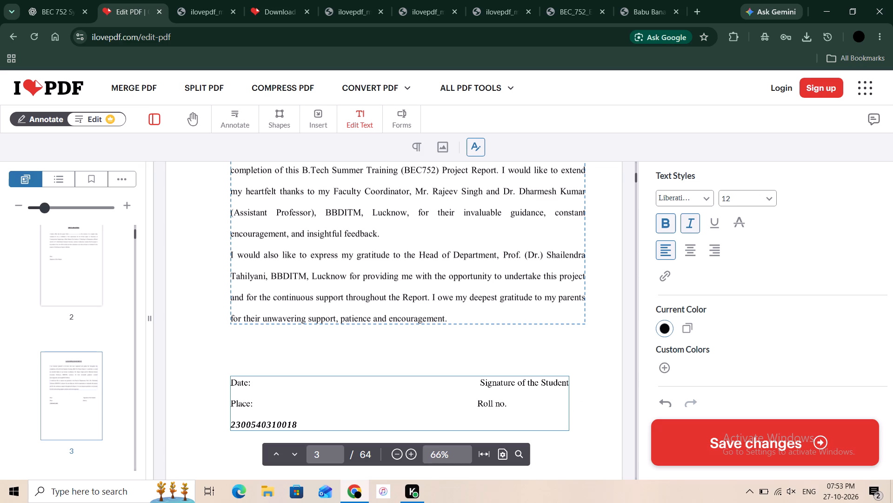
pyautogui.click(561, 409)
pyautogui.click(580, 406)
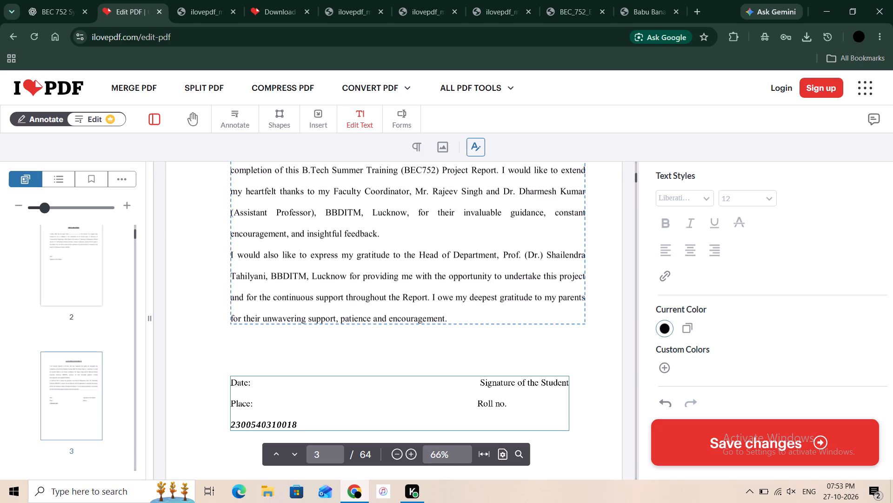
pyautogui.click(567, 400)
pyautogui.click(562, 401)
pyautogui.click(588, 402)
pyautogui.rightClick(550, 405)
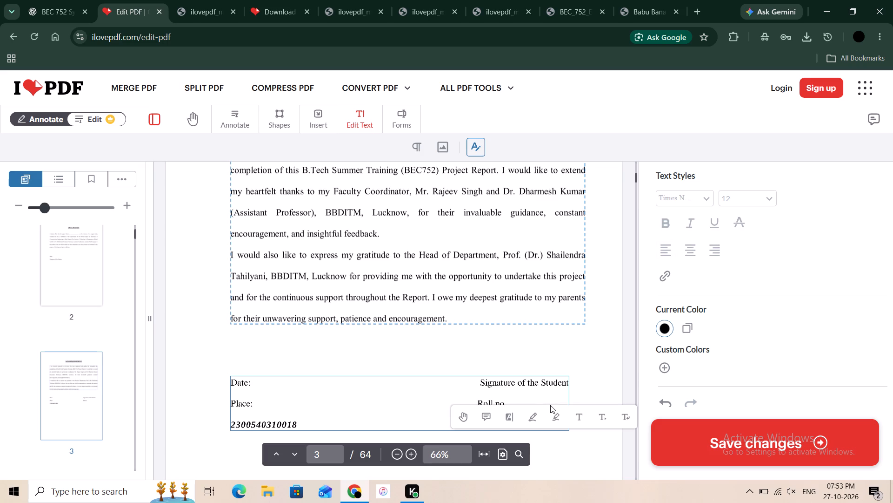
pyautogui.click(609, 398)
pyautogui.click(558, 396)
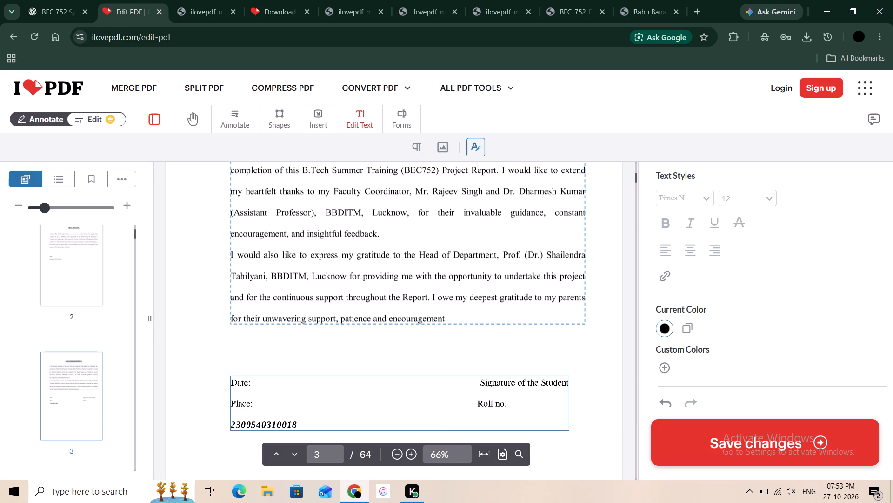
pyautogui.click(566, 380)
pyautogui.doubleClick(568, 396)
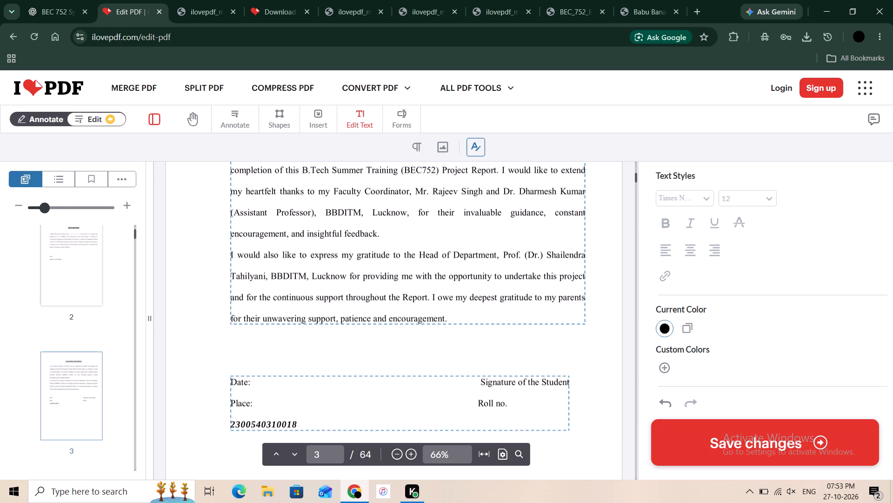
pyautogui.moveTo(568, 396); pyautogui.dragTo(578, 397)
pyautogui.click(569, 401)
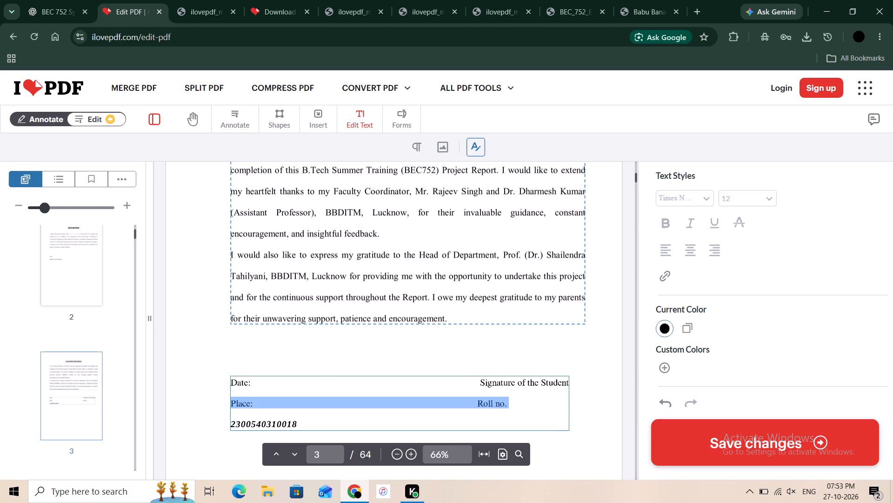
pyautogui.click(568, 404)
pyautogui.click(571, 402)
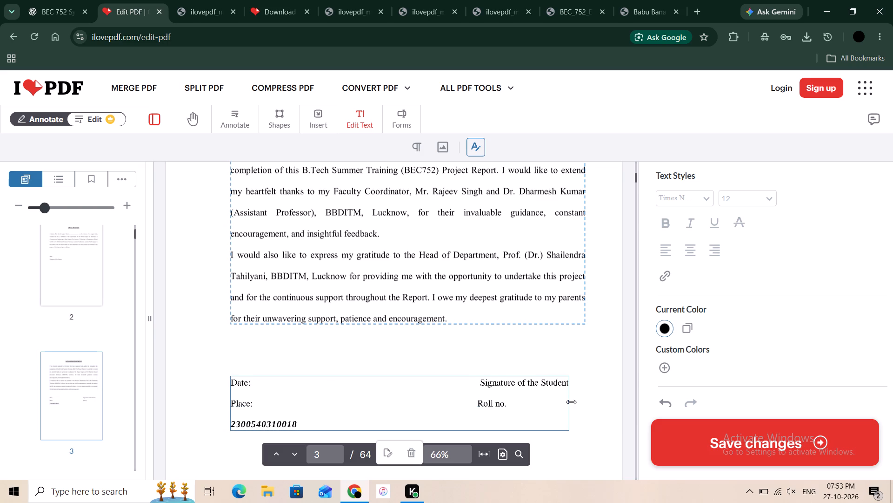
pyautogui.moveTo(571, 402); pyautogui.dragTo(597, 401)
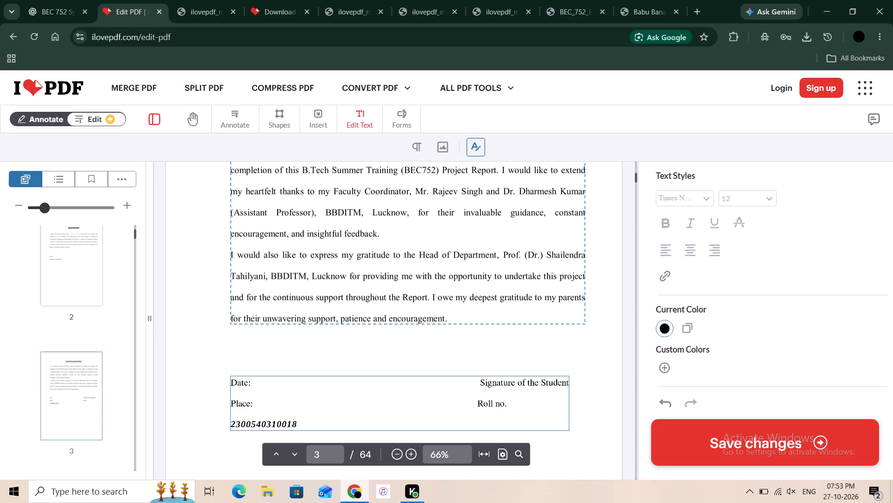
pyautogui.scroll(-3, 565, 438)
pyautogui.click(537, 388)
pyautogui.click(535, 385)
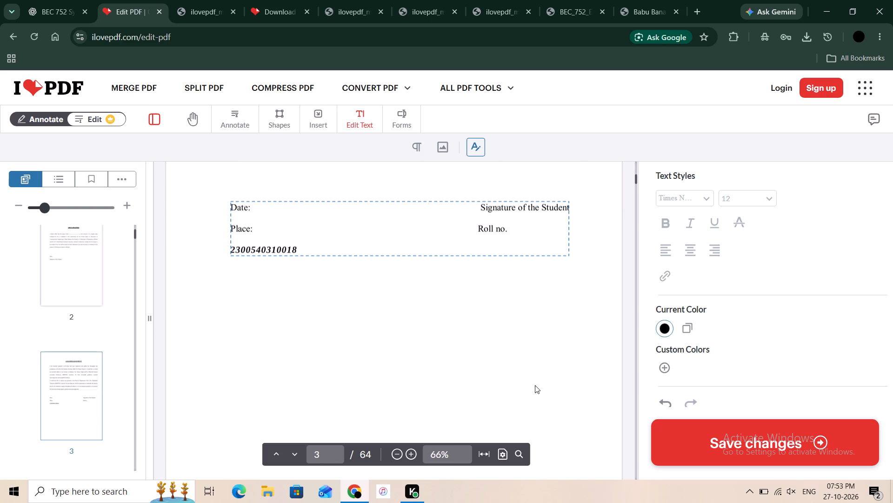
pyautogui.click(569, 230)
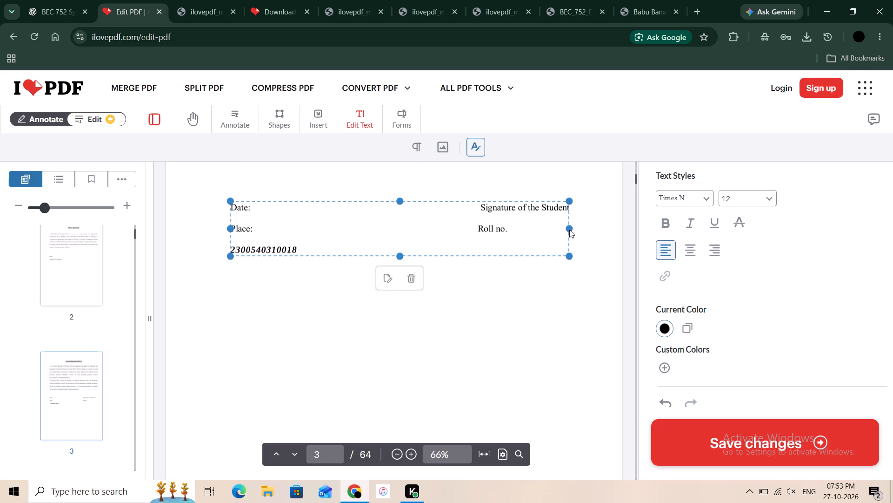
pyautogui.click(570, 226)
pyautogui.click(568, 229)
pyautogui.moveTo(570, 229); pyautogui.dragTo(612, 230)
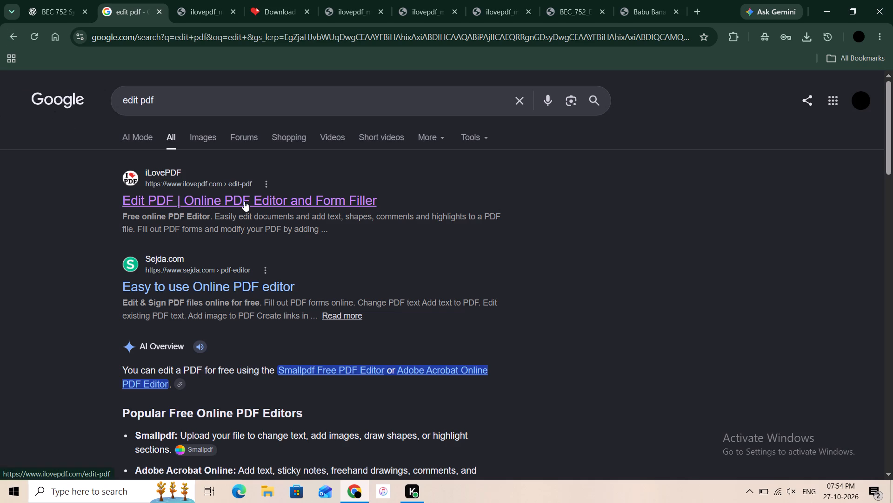
# Reopen the iLovePDF Edit PDF tool from the search results and load "ilovepdf_merged (1)_removed_organized".
pyautogui.click(210, 0)
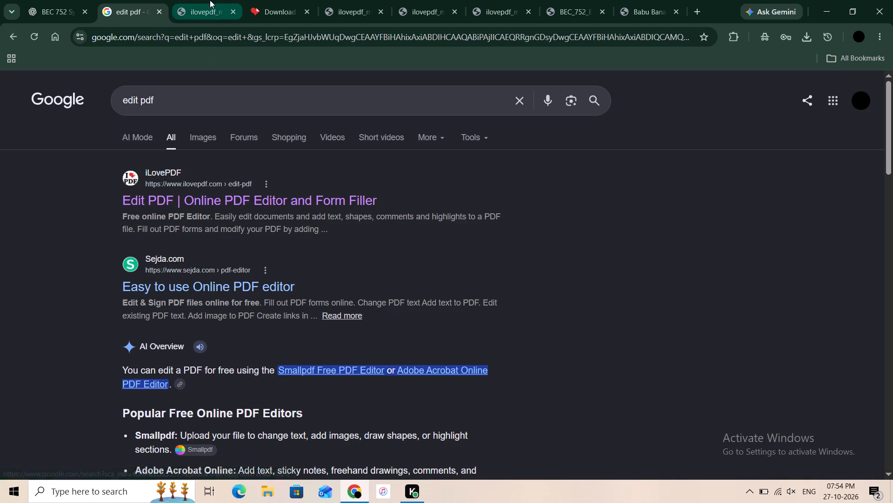
pyautogui.click(135, 0)
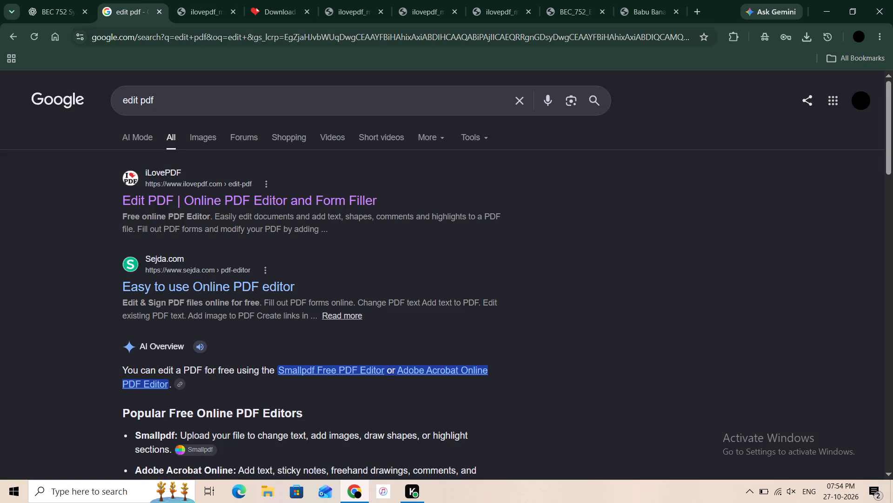
pyautogui.click(142, 40)
pyautogui.click(0, 391)
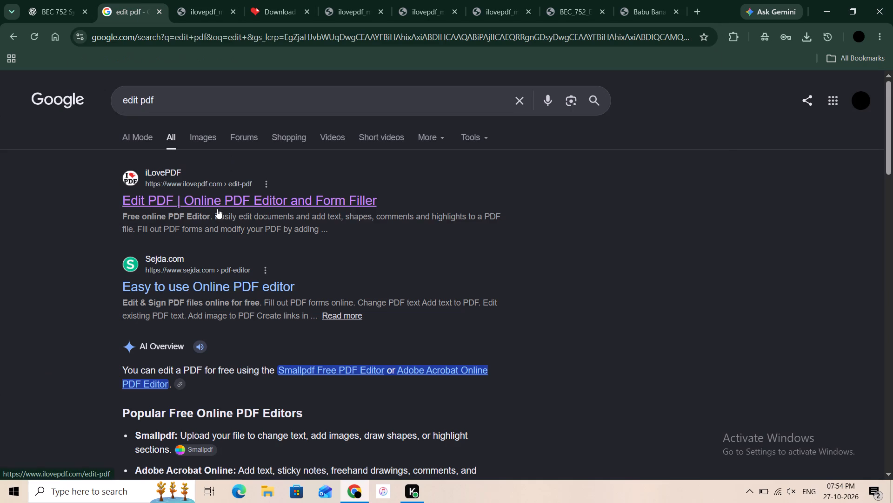
pyautogui.click(217, 209)
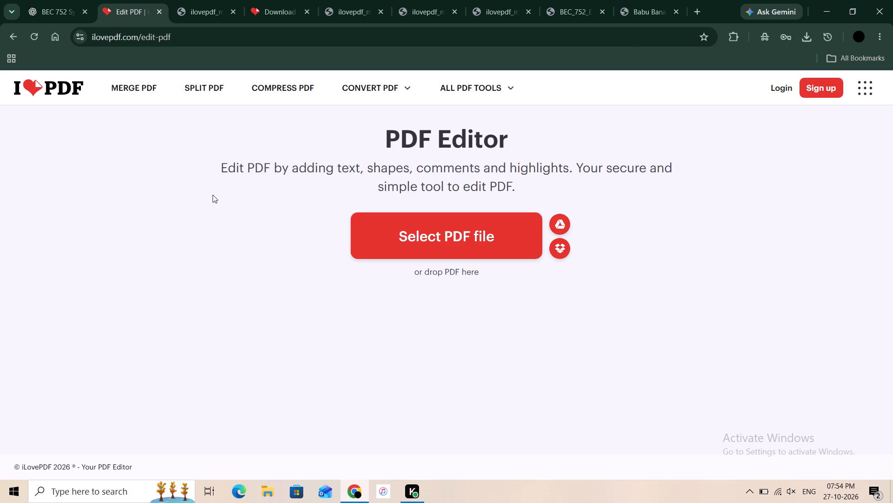
pyautogui.click(474, 247)
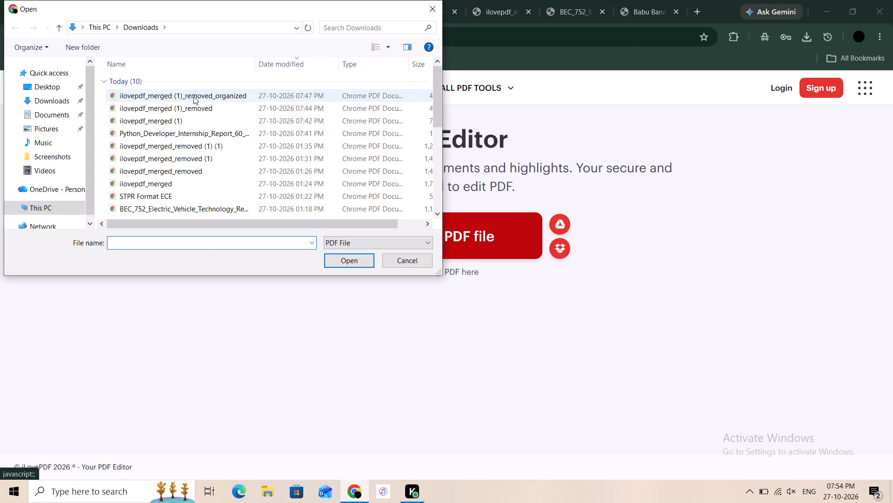
pyautogui.click(193, 96)
pyautogui.click(331, 255)
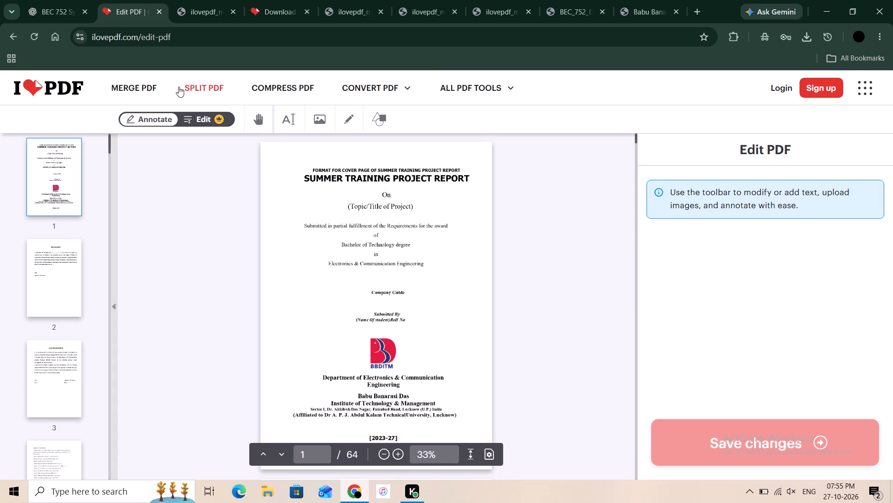
# Add a text box with the student's name in capitals near "Submitted By" on the cover page.
pyautogui.click(293, 120)
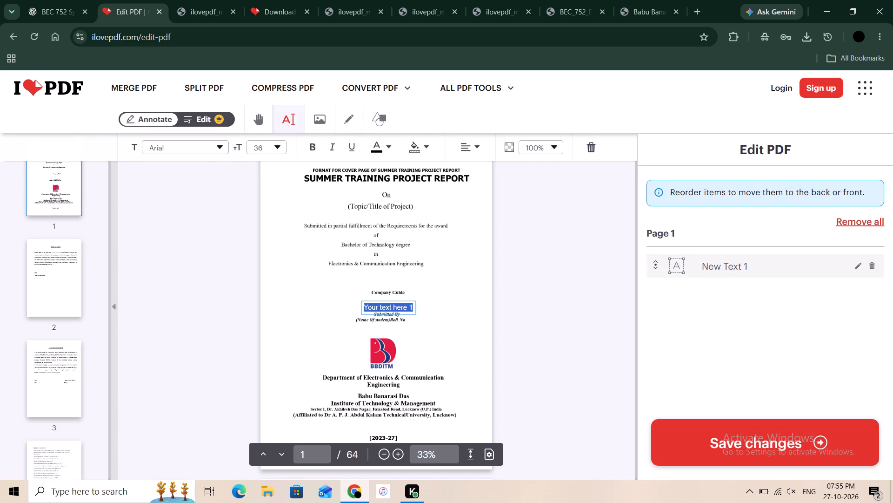
pyautogui.scroll(4, 411, 303)
pyautogui.keyDown('ctrl'); pyautogui.scroll(5, 411, 303); pyautogui.keyUp('ctrl')
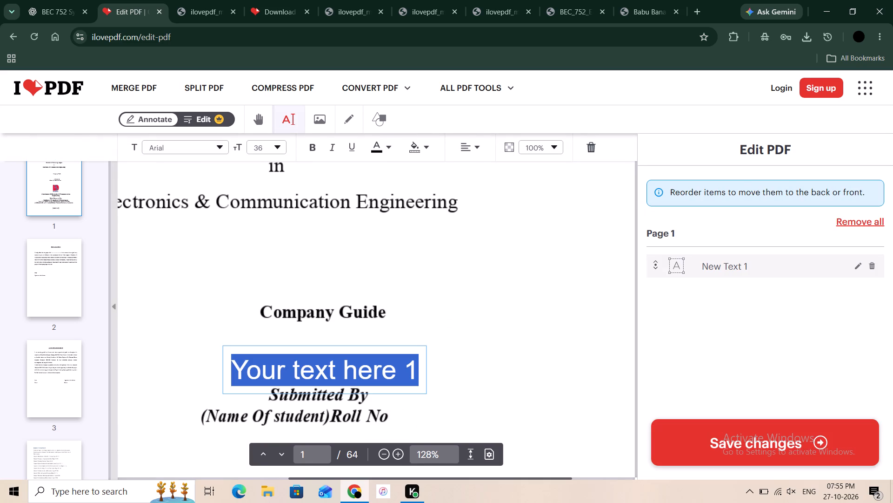
pyautogui.click(419, 372)
pyautogui.click(421, 371)
pyautogui.doubleClick(416, 370)
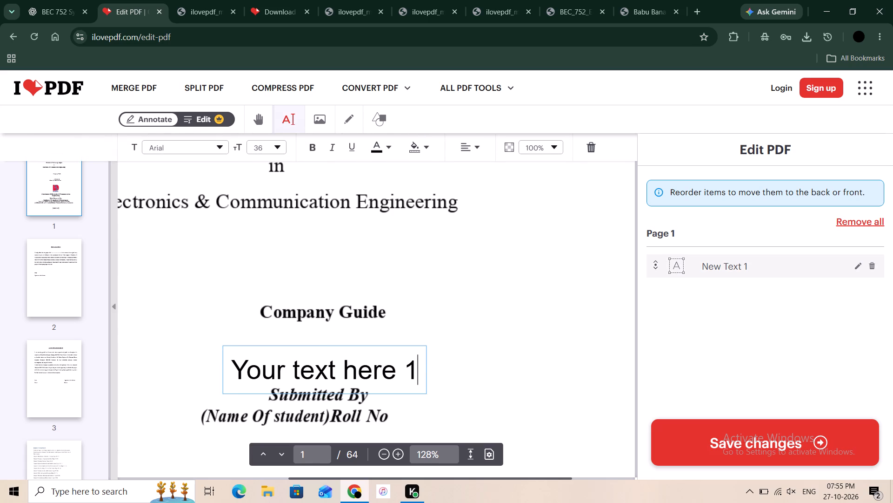
pyautogui.hotkey('ctrl', 'a')
pyautogui.press('BackSpace')
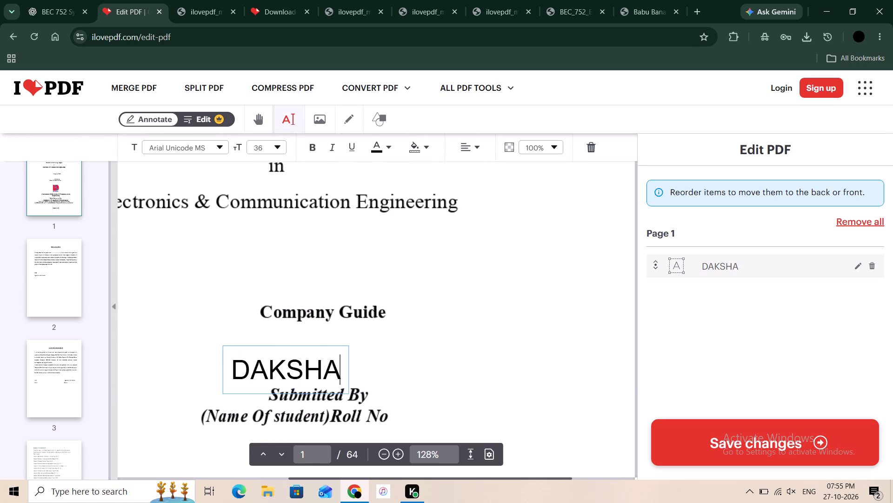
pyautogui.press('BackSpace')
pyautogui.press('BackSpace')
pyautogui.press('BackSpace')
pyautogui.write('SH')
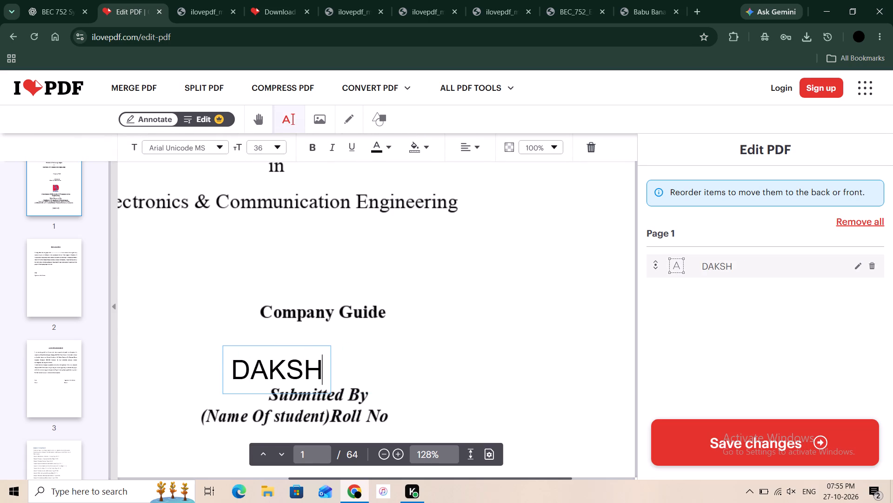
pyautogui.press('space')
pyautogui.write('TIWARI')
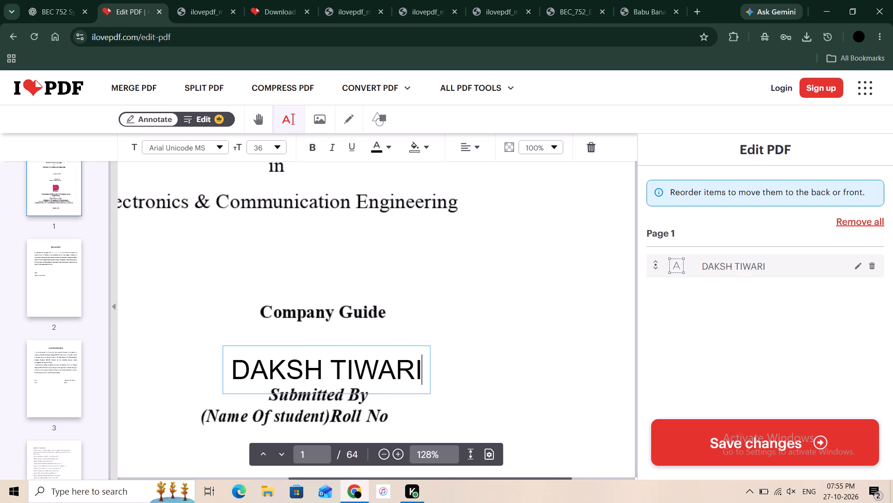
# Reduce the student name text to size 18 and place it directly after "Submitted By" on the same line.
pyautogui.click(428, 392)
pyautogui.moveTo(417, 374); pyautogui.dragTo(515, 382)
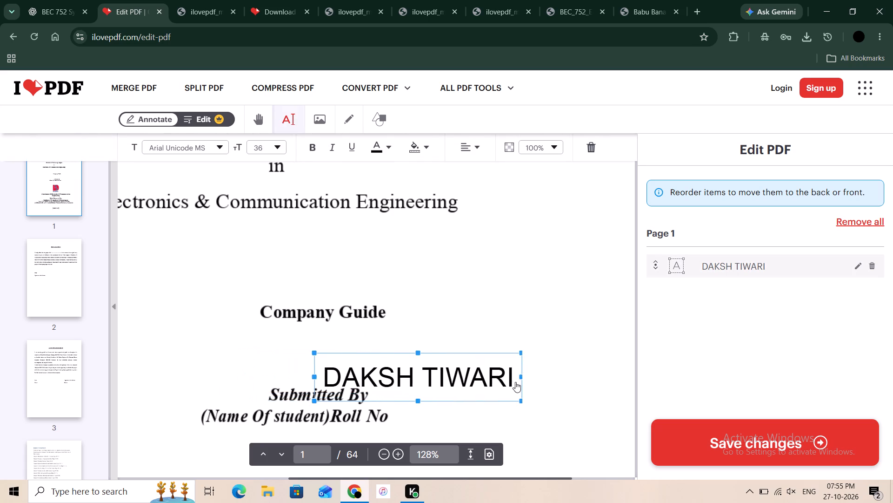
pyautogui.moveTo(515, 382); pyautogui.dragTo(560, 393)
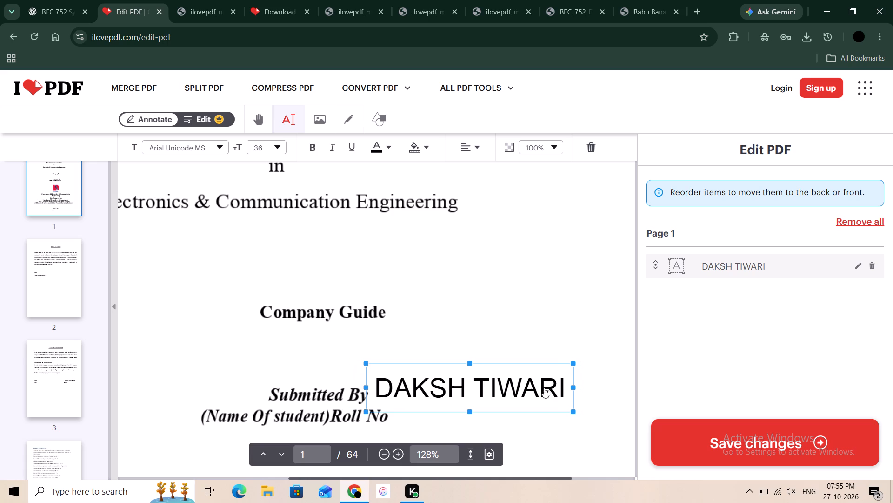
pyautogui.click(283, 149)
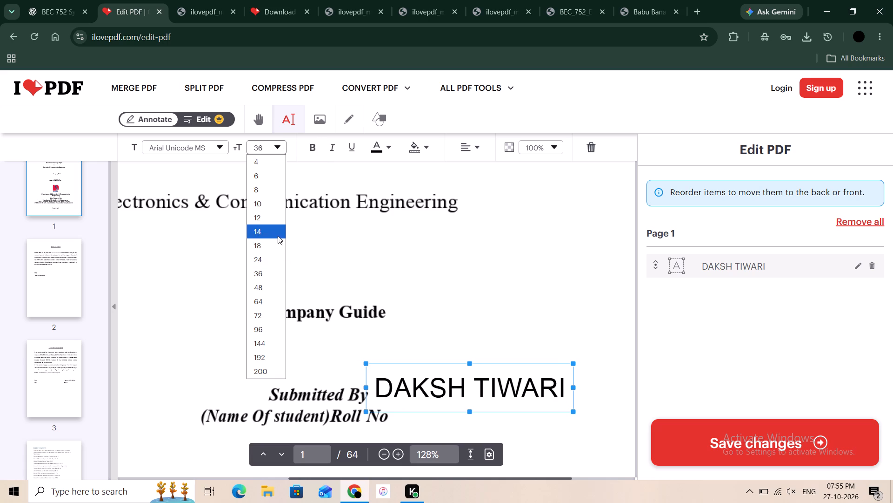
pyautogui.click(273, 246)
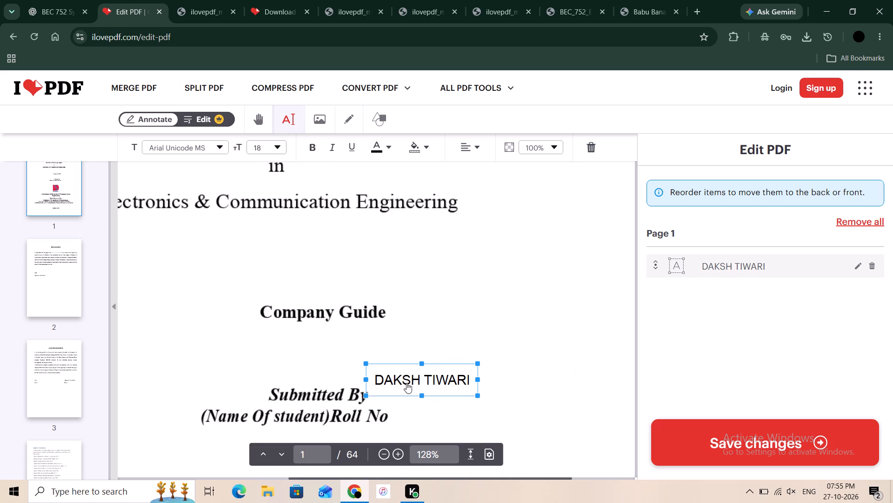
pyautogui.moveTo(409, 381); pyautogui.dragTo(407, 396)
pyautogui.moveTo(560, 355); pyautogui.dragTo(560, 361)
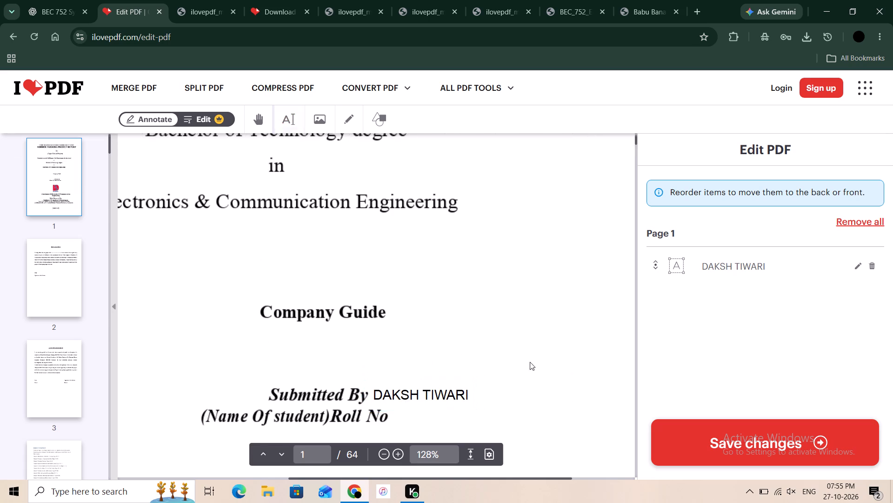
# Add a second text box containing the student's roll number near "Roll No" on the cover page.
pyautogui.scroll(-2, 530, 362)
pyautogui.click(404, 299)
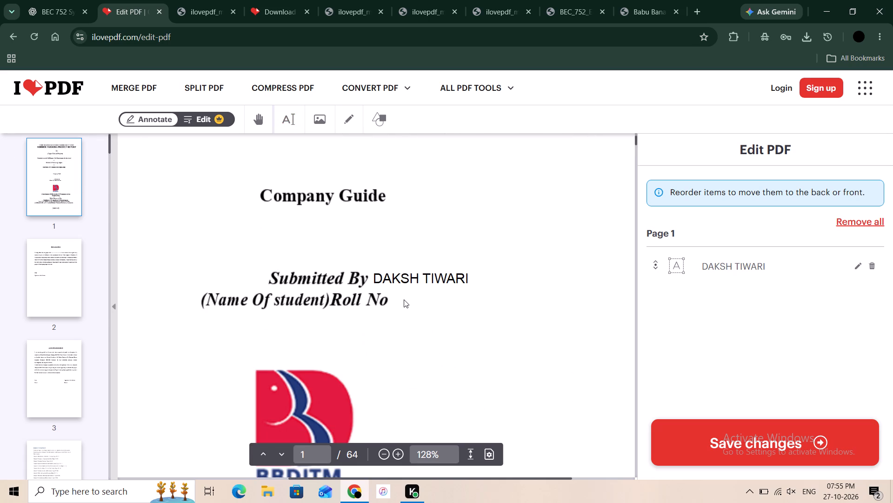
pyautogui.click(286, 125)
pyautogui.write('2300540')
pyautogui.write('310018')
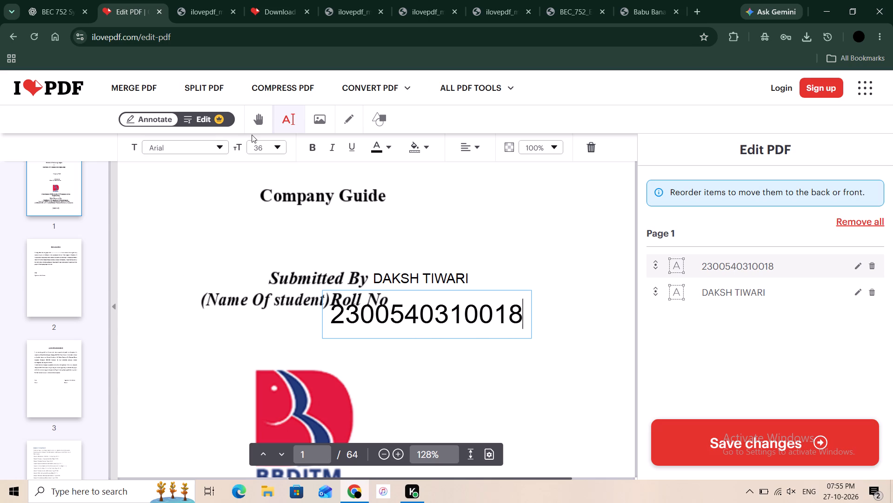
# Set the added roll number text to size 18 and place it right after "Roll No" on the cover page.
pyautogui.click(268, 143)
pyautogui.click(265, 238)
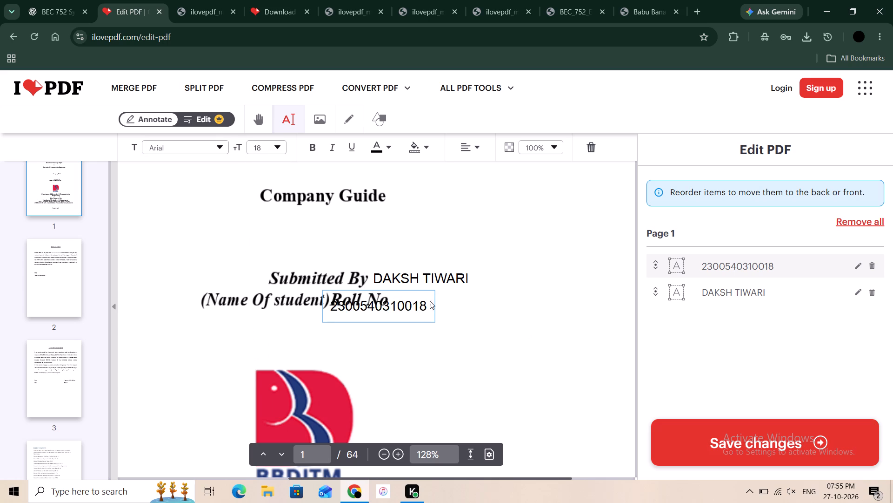
pyautogui.moveTo(417, 303); pyautogui.dragTo(479, 314)
pyautogui.click(449, 324)
pyautogui.moveTo(420, 308); pyautogui.dragTo(446, 309)
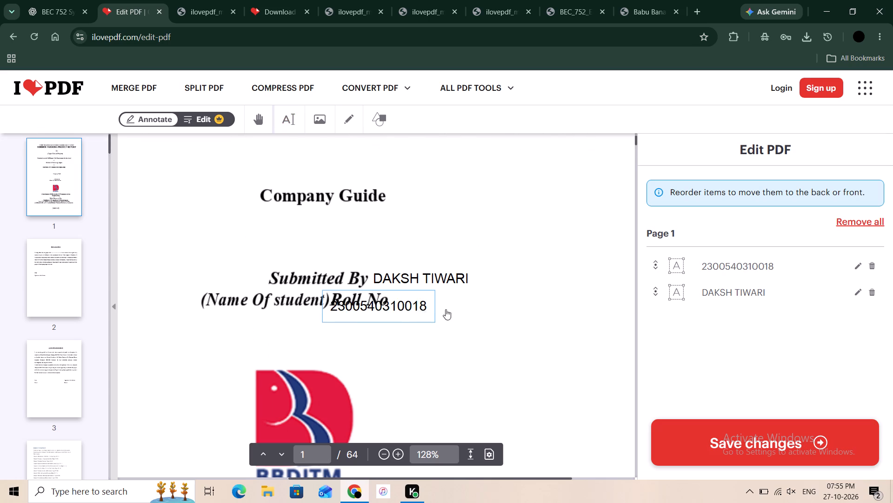
pyautogui.moveTo(446, 309); pyautogui.dragTo(480, 303)
pyautogui.moveTo(500, 350); pyautogui.dragTo(504, 350)
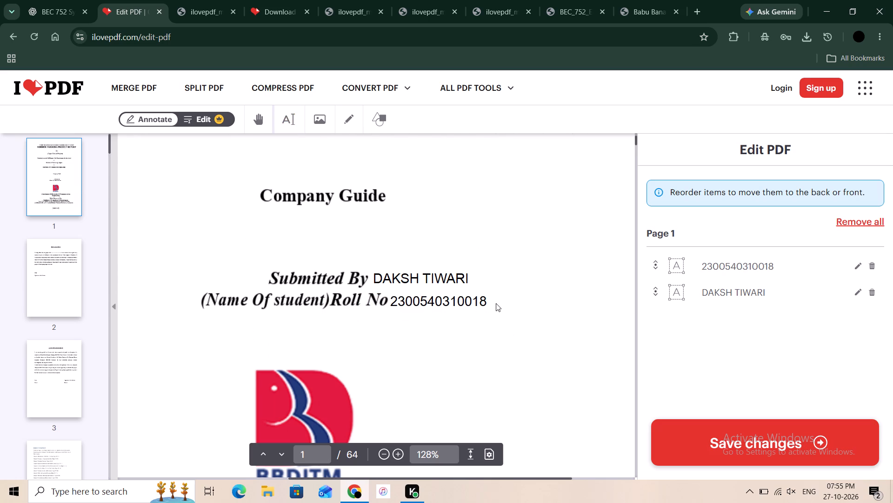
# Add the text "python" on the Declaration page and place it over the dashed project title blank.
pyautogui.scroll(-12, 503, 302)
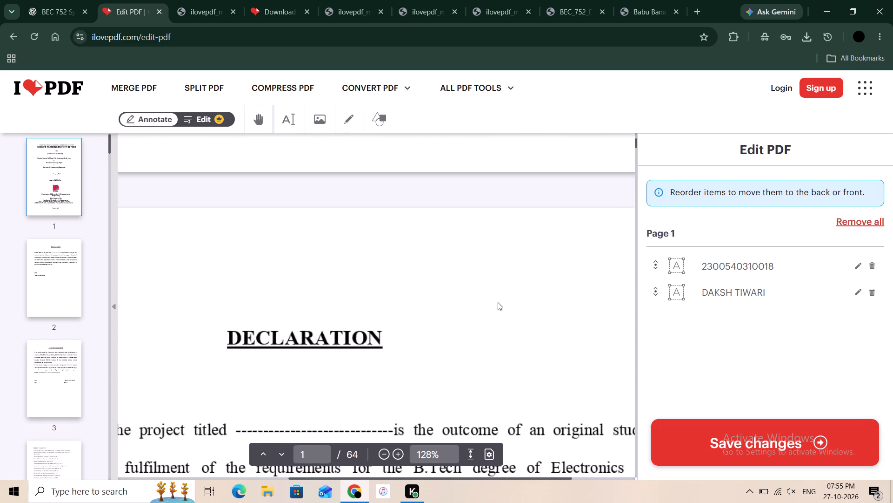
pyautogui.scroll(-6, 498, 302)
pyautogui.scroll(3, 431, 310)
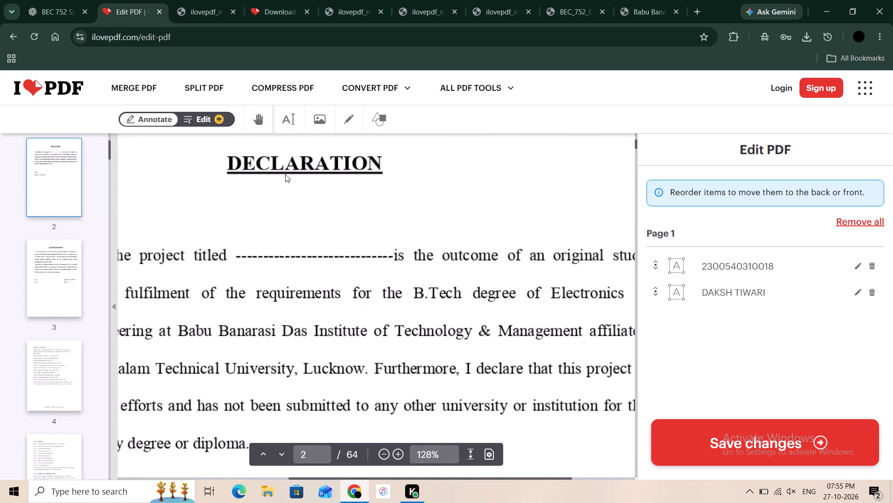
pyautogui.click(298, 123)
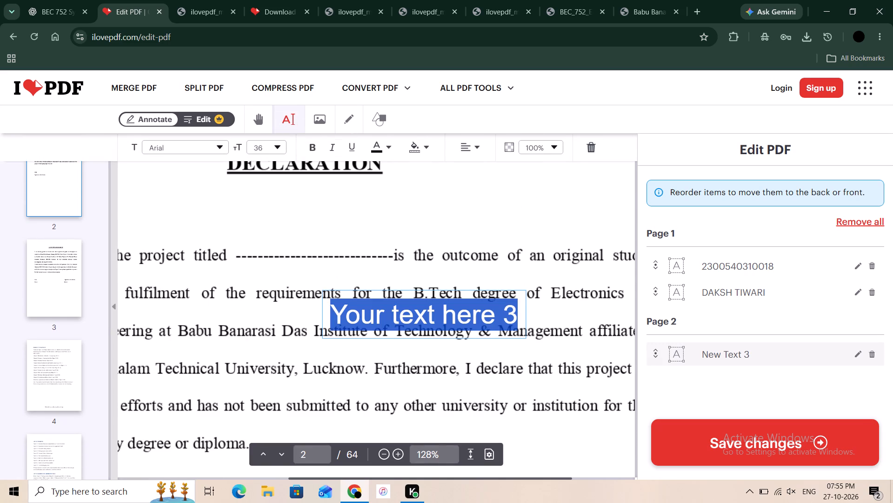
pyautogui.moveTo(384, 327); pyautogui.dragTo(331, 265)
pyautogui.hotkey('ctrl', 'a')
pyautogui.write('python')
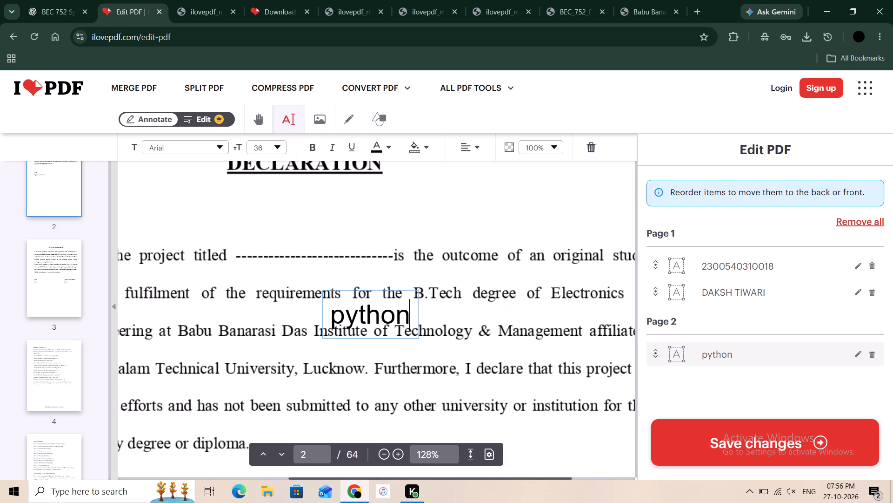
pyautogui.click(429, 312)
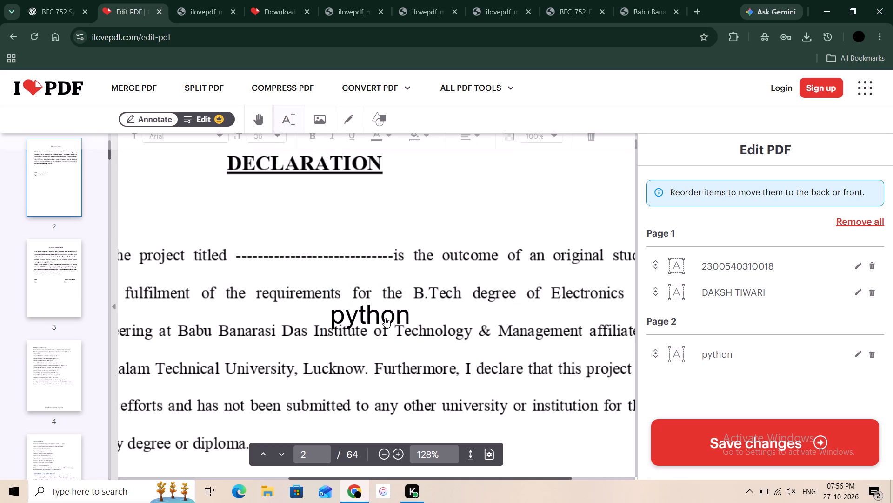
pyautogui.moveTo(385, 318); pyautogui.dragTo(328, 245)
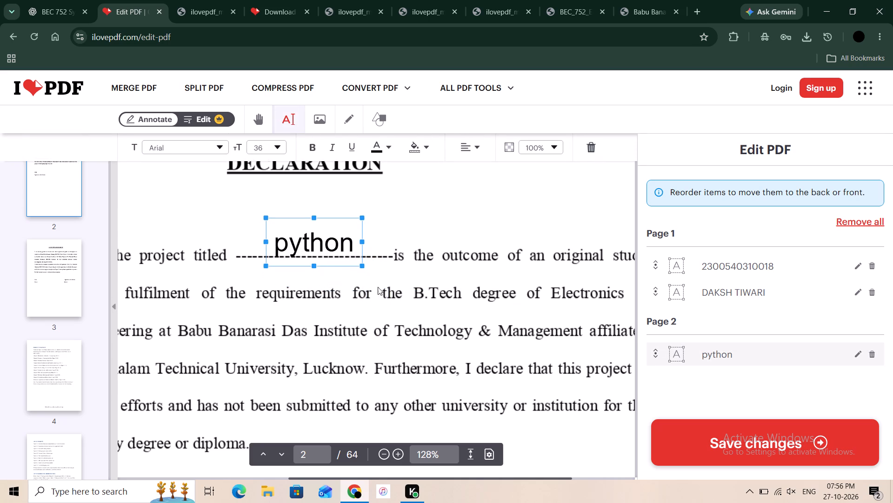
# Add a text item with the student's roll number to the Acknowledgement page.
pyautogui.scroll(-2, 382, 290)
pyautogui.moveTo(426, 374); pyautogui.dragTo(414, 361)
pyautogui.scroll(-10, 393, 333)
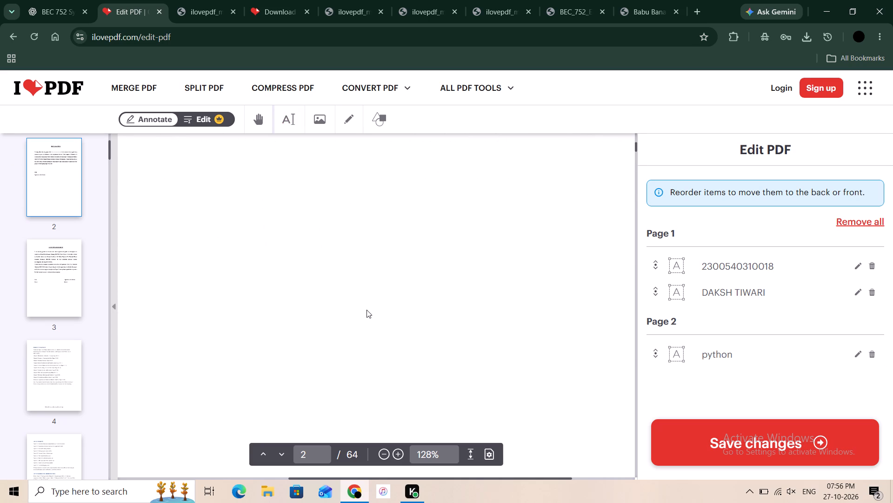
pyautogui.keyDown('ctrl'); pyautogui.scroll(-4, 367, 310); pyautogui.keyUp('ctrl')
pyautogui.scroll(-2, 367, 310)
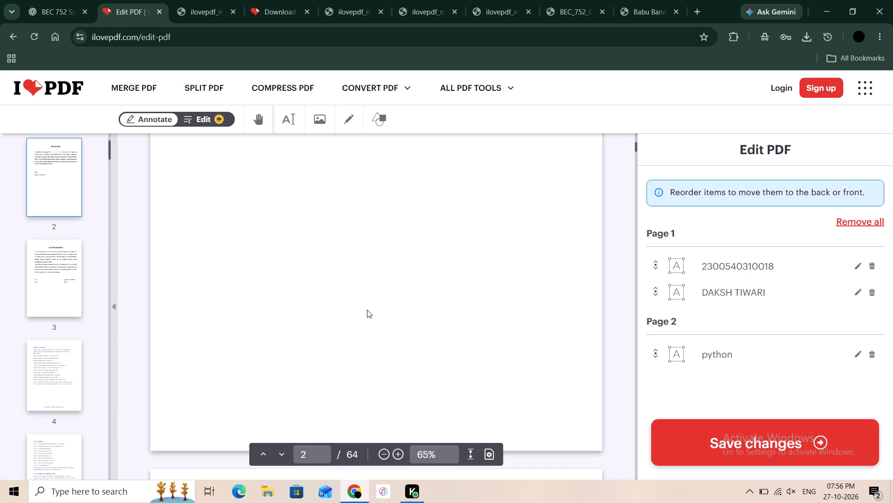
pyautogui.scroll(-6, 367, 310)
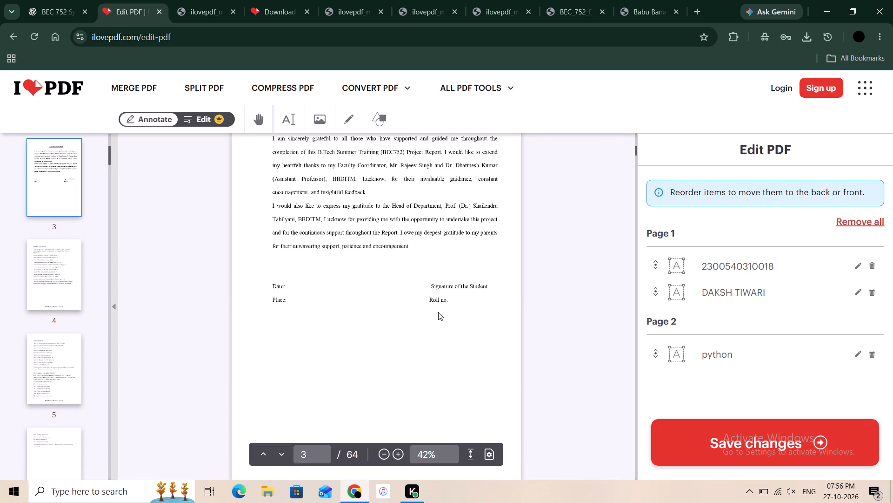
pyautogui.keyDown('ctrl'); pyautogui.scroll(4, 455, 302); pyautogui.keyUp('ctrl')
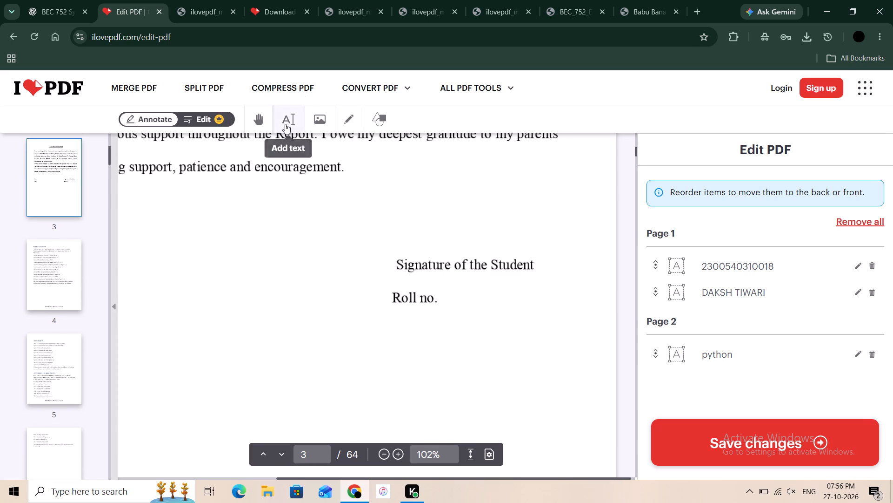
pyautogui.click(286, 123)
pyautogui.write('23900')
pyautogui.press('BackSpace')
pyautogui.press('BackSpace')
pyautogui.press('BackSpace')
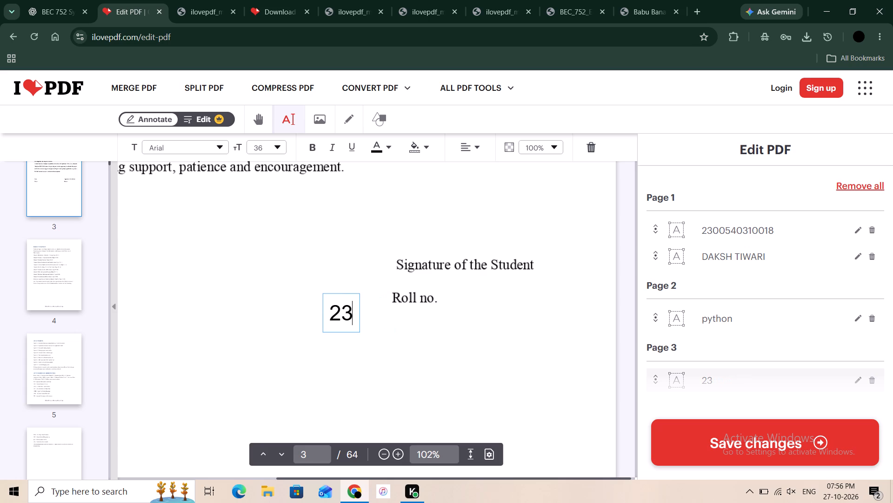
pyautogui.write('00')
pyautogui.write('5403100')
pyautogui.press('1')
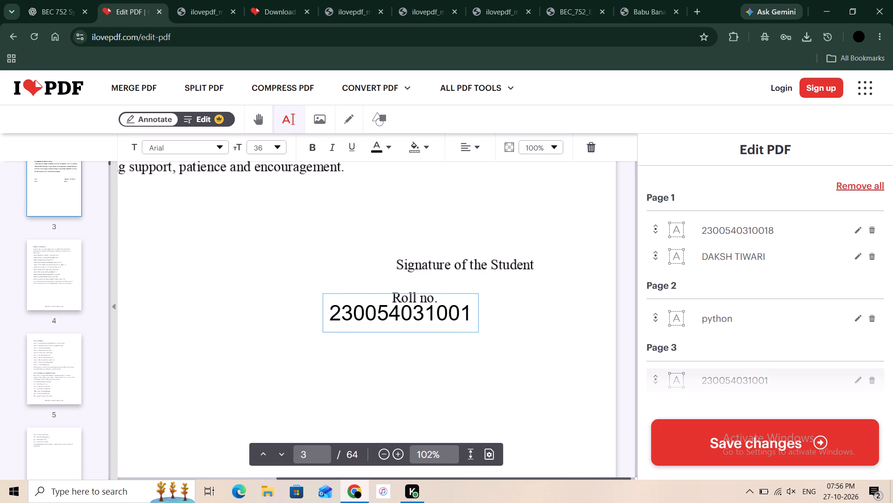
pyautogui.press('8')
# Set the Acknowledgement page's roll number text to size 18 and place it right after "Roll no.".
pyautogui.click(256, 145)
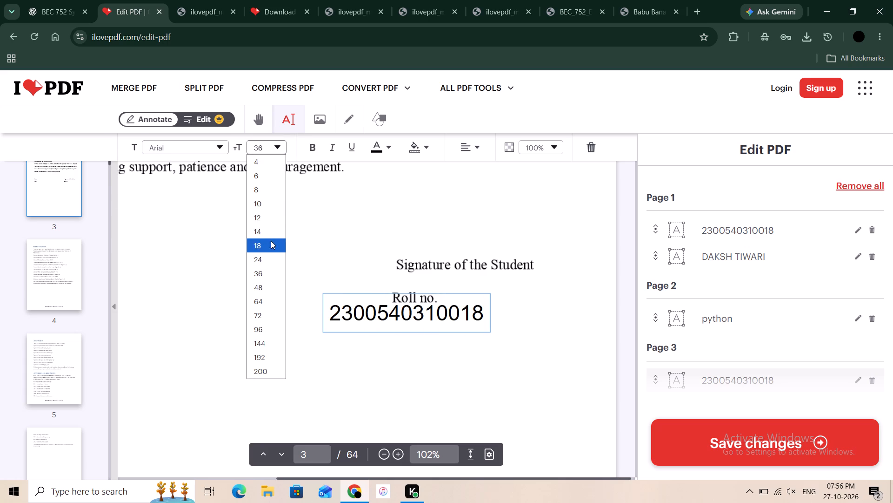
pyautogui.click(272, 241)
pyautogui.moveTo(366, 296); pyautogui.dragTo(463, 306)
pyautogui.moveTo(386, 309); pyautogui.dragTo(388, 309)
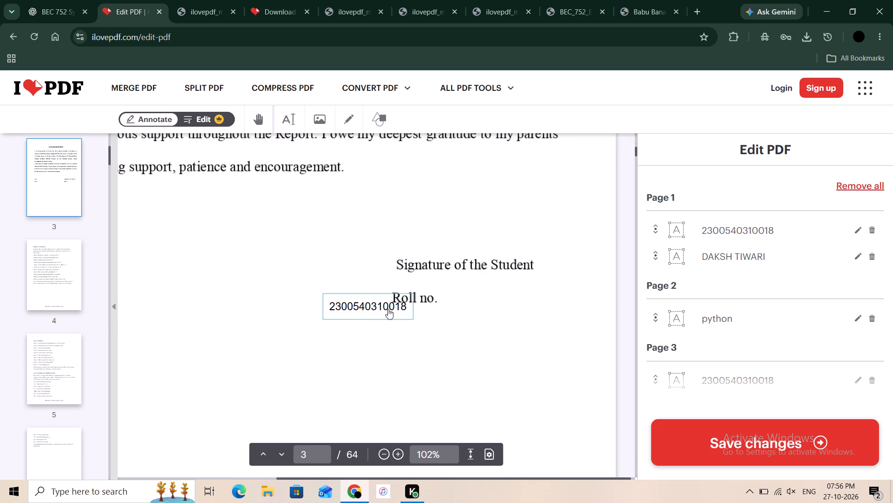
pyautogui.moveTo(388, 309); pyautogui.dragTo(507, 300)
pyautogui.click(482, 337)
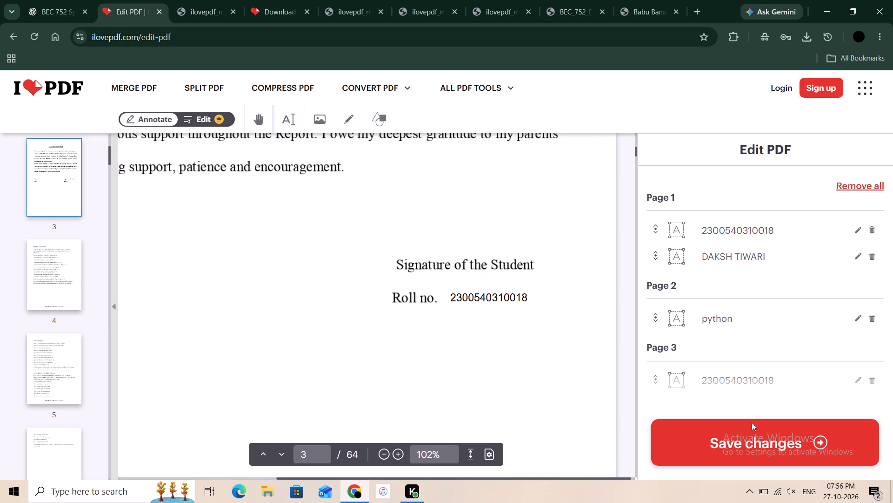
# Save the text changes and download the edited PDF.
pyautogui.click(749, 449)
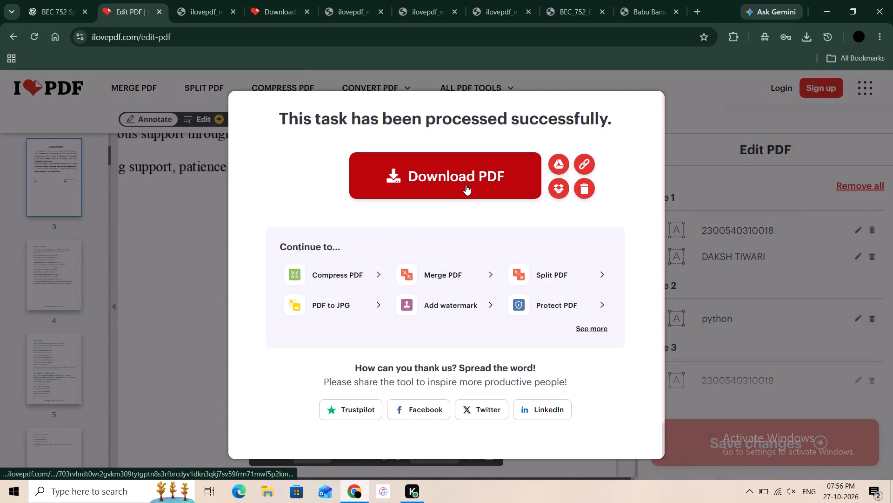
pyautogui.click(466, 185)
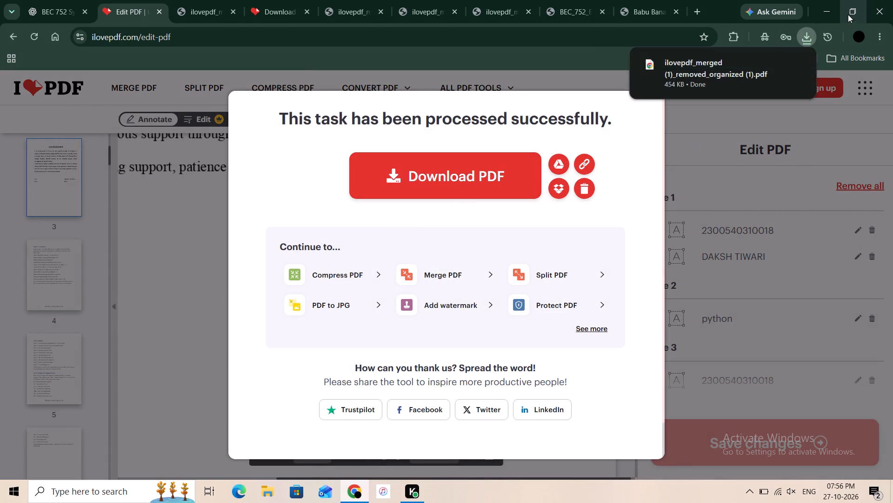
# Open the downloaded PDF and review the added text on the cover, Declaration and Acknowledgement pages.
pyautogui.click(712, 82)
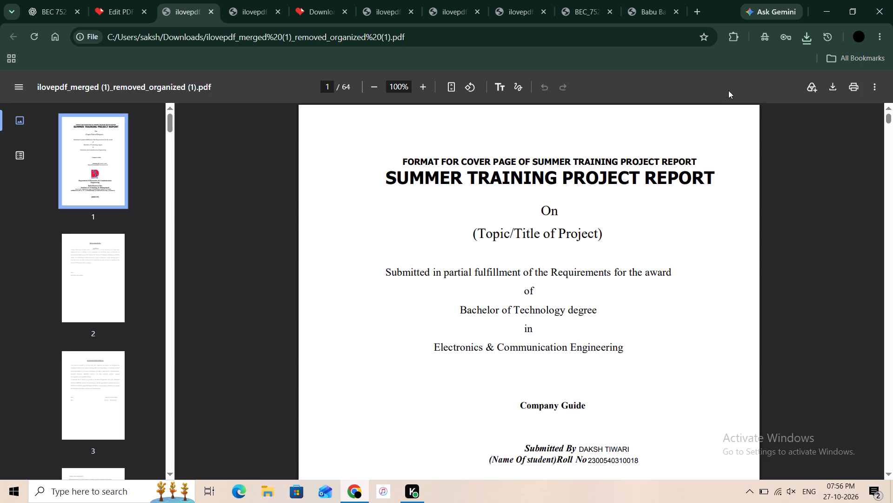
pyautogui.scroll(-8, 494, 220)
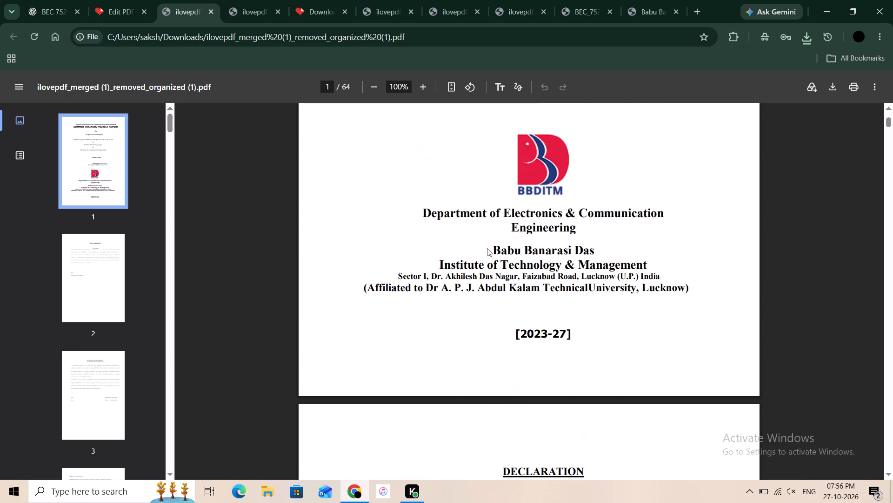
pyautogui.scroll(-16, 487, 248)
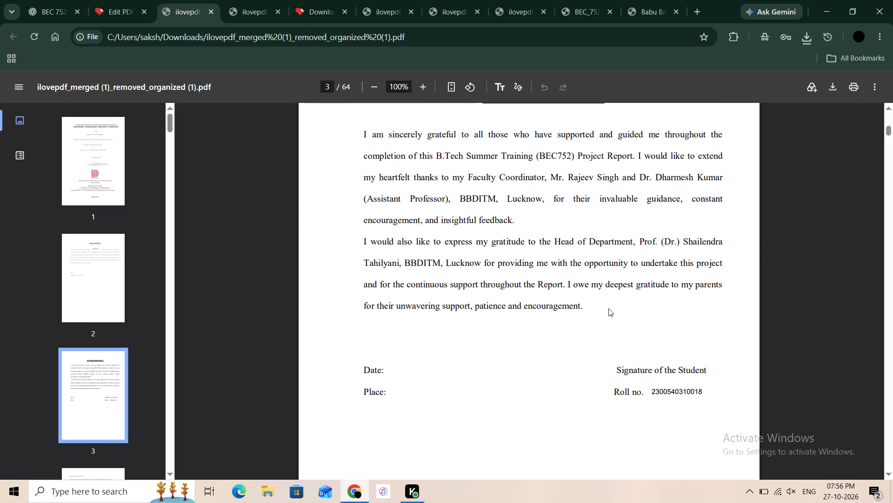
pyautogui.scroll(-9, 634, 363)
pyautogui.scroll(2, 629, 349)
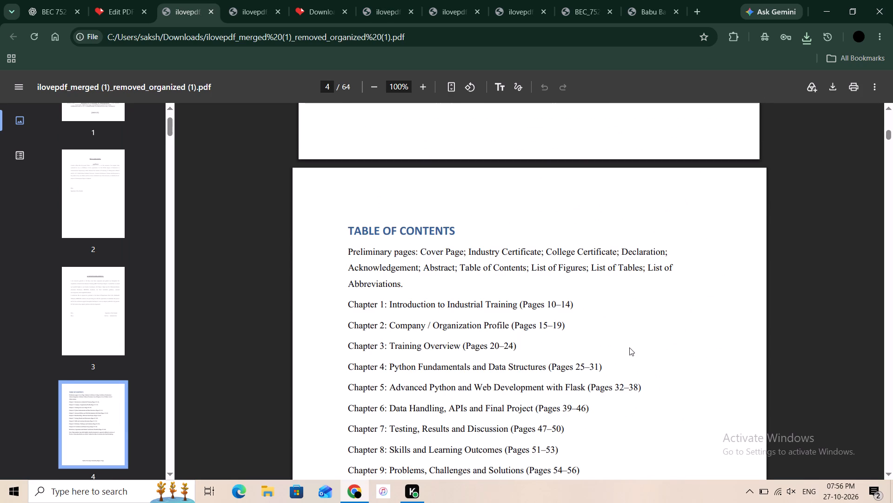
pyautogui.scroll(20, 629, 347)
pyautogui.scroll(9, 629, 347)
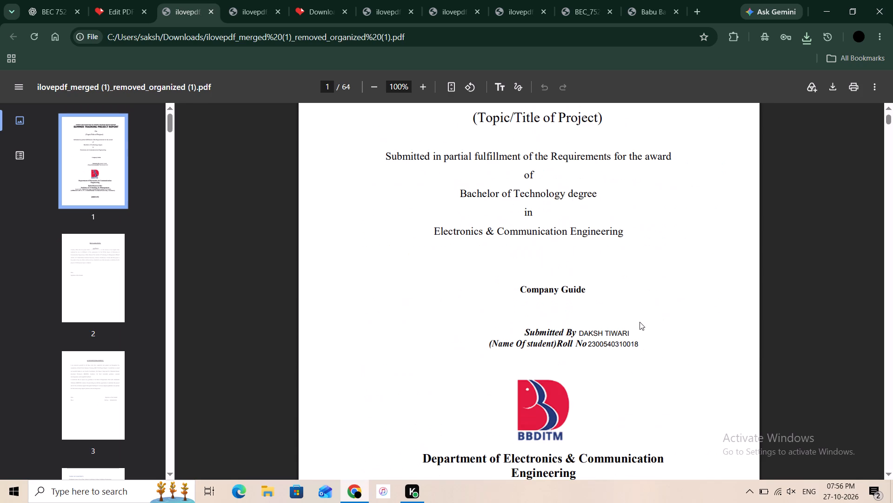
pyautogui.scroll(4, 640, 321)
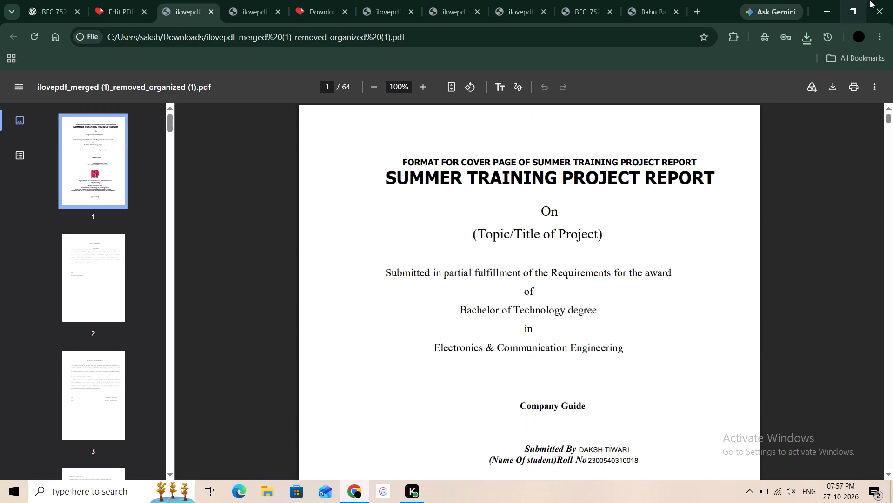